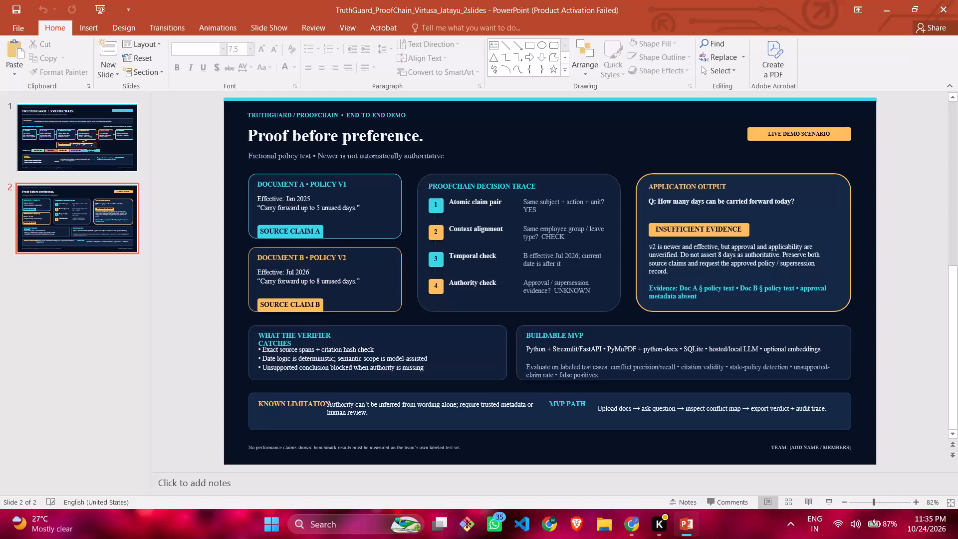
# Review the content and layout of both slides in the TruthGuard / ProofChain deck.
pyautogui.scroll(-2, 758, 242)
pyautogui.scroll(6, 758, 235)
pyautogui.scroll(-6, 757, 235)
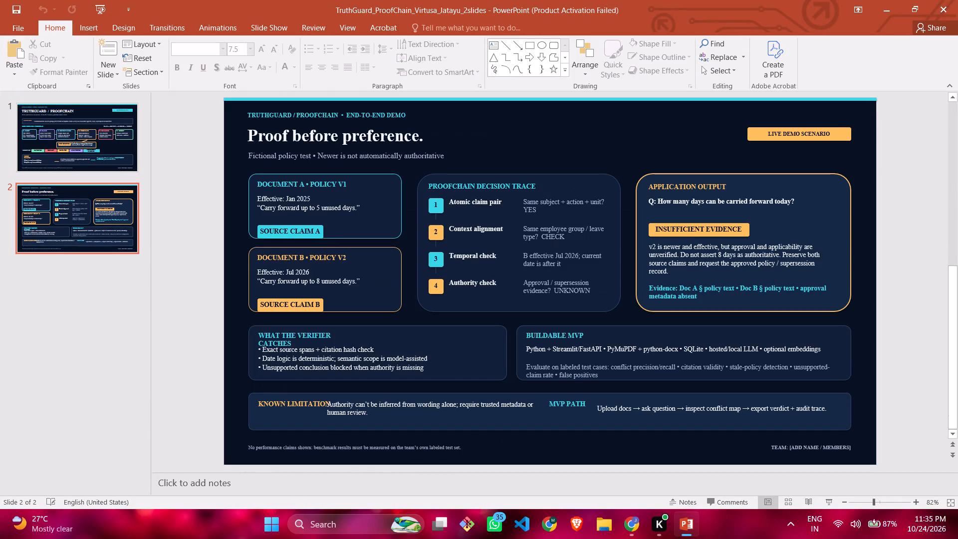
pyautogui.scroll(9, 757, 235)
pyautogui.scroll(-6, 757, 235)
pyautogui.scroll(2, 757, 235)
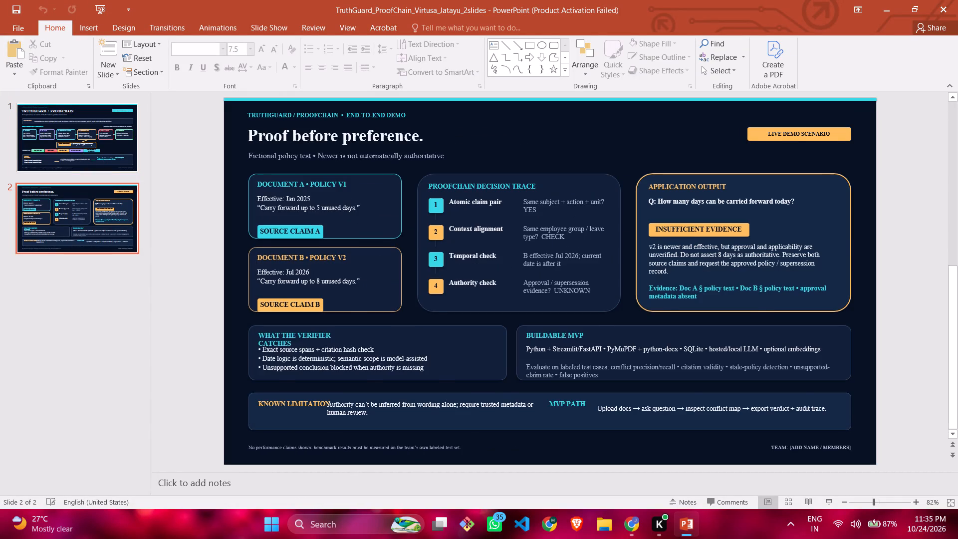
pyautogui.scroll(4, 757, 235)
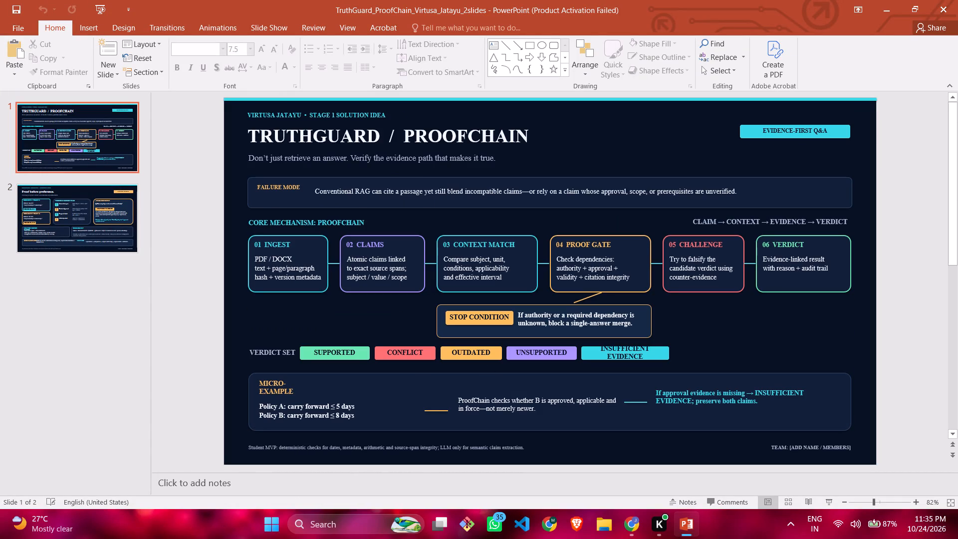
pyautogui.click(845, 500)
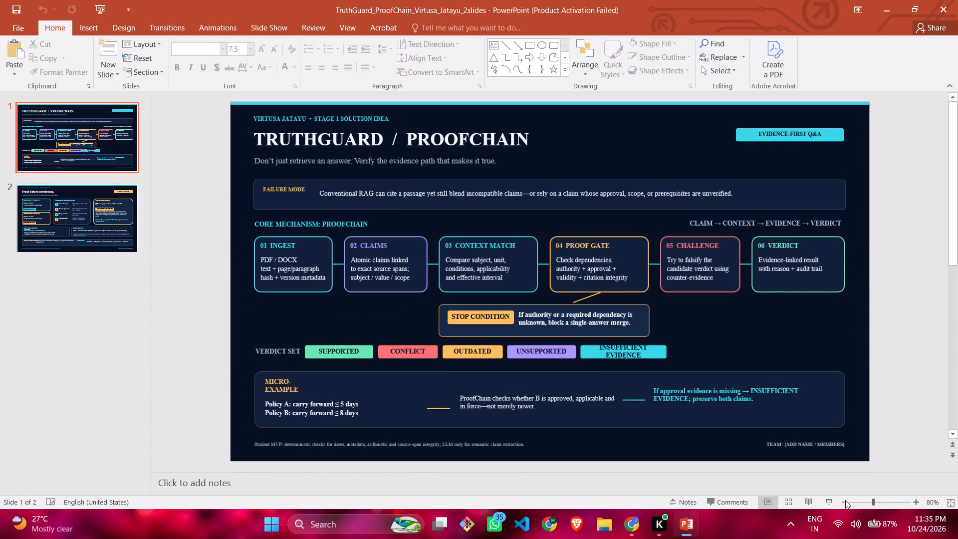
pyautogui.doubleClick(845, 500)
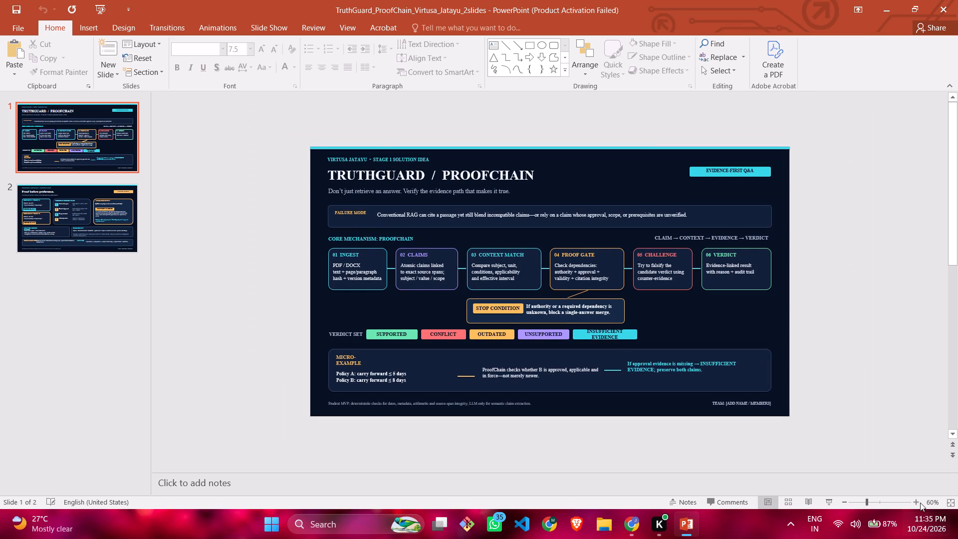
pyautogui.click(916, 503)
pyautogui.click(916, 503)
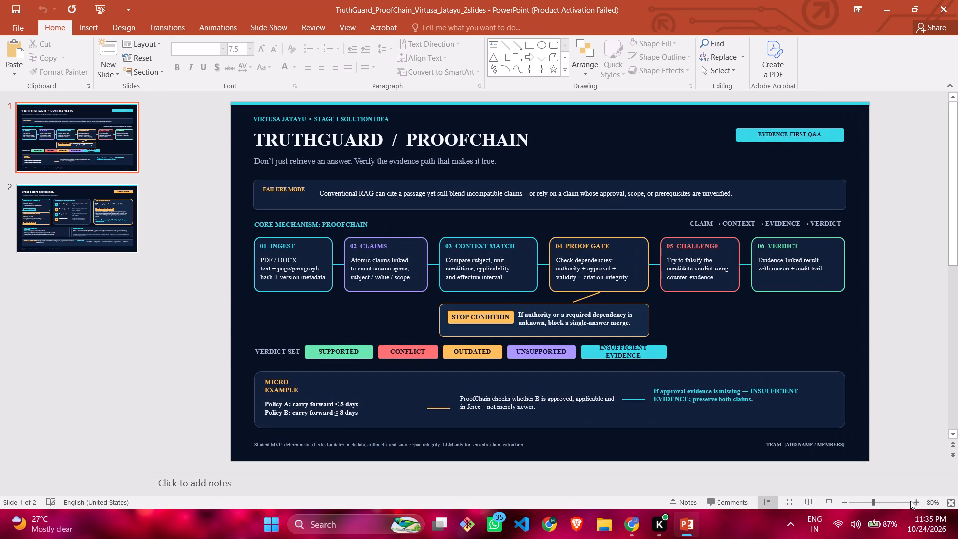
pyautogui.click(912, 500)
pyautogui.scroll(-1, 842, 341)
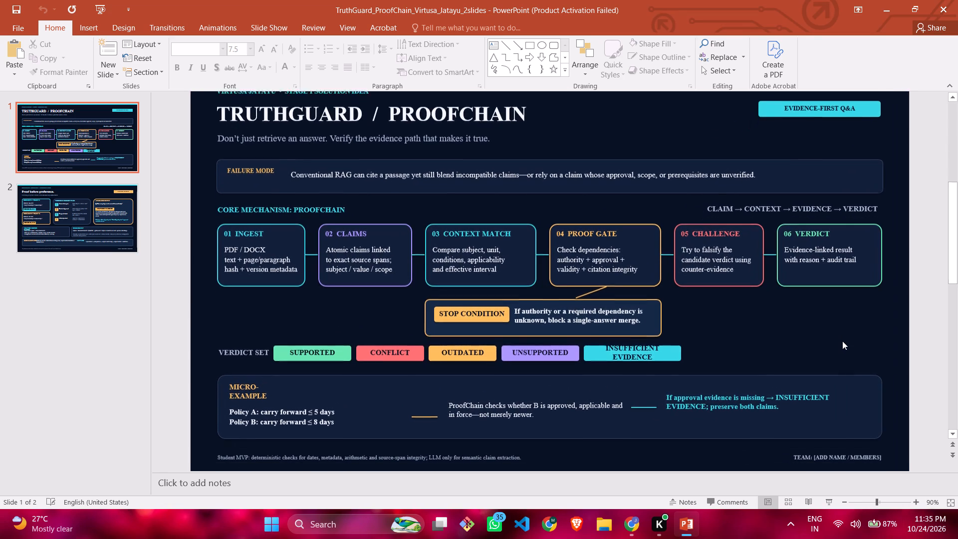
pyautogui.scroll(-6, 842, 341)
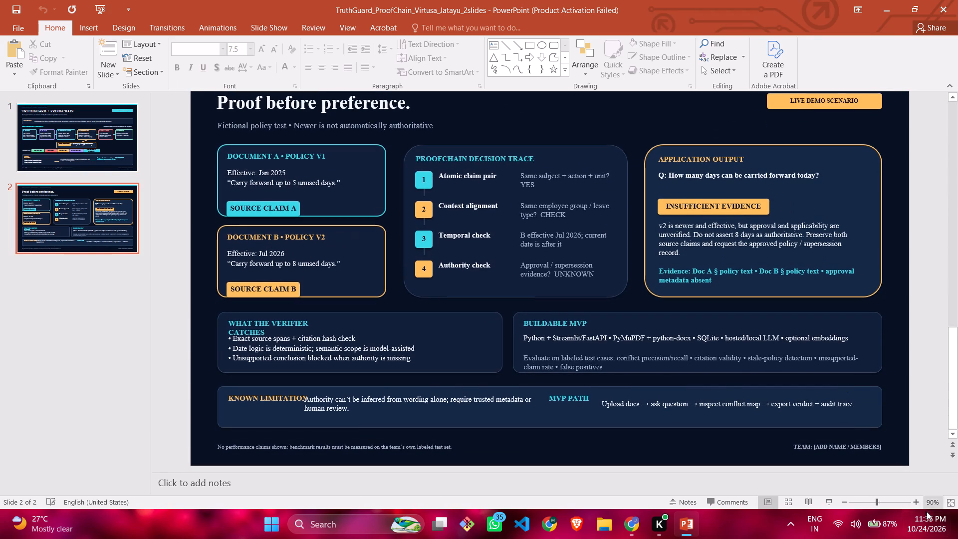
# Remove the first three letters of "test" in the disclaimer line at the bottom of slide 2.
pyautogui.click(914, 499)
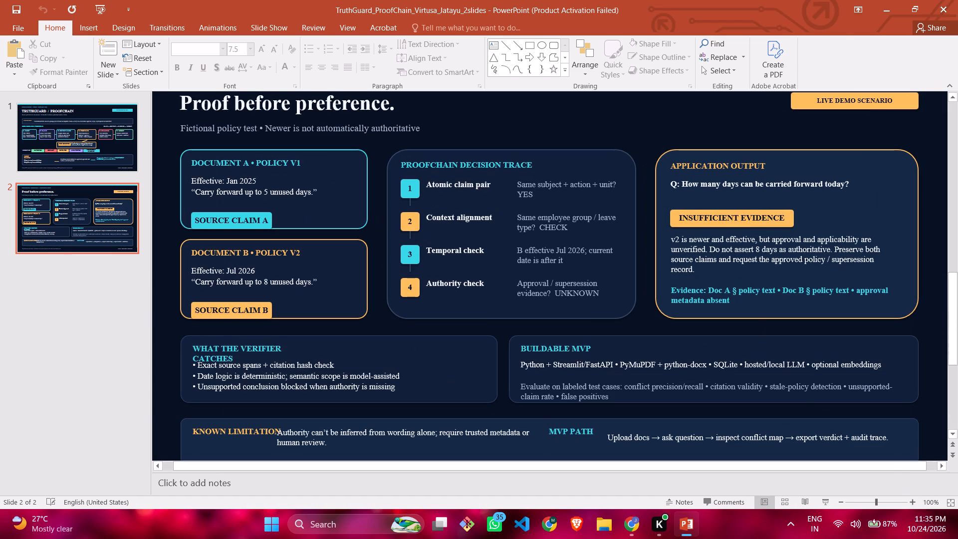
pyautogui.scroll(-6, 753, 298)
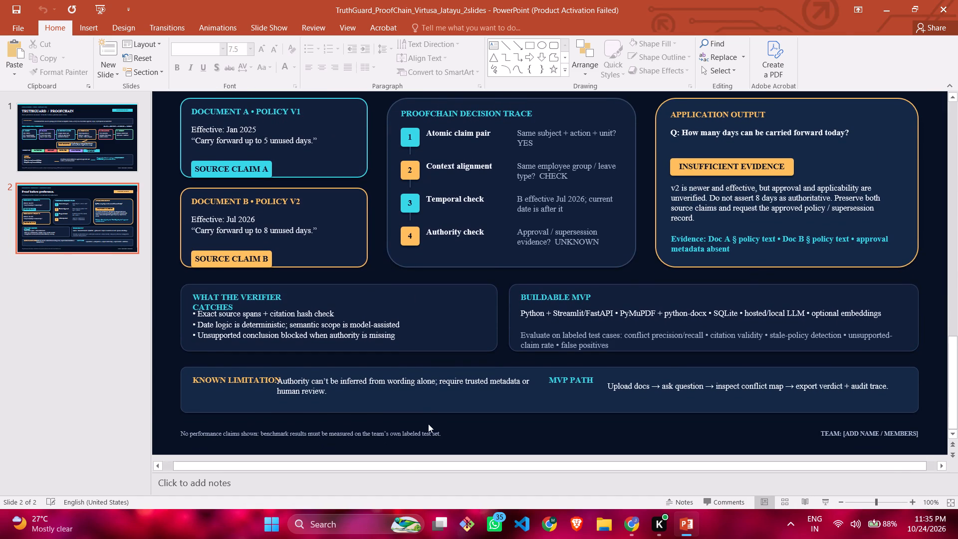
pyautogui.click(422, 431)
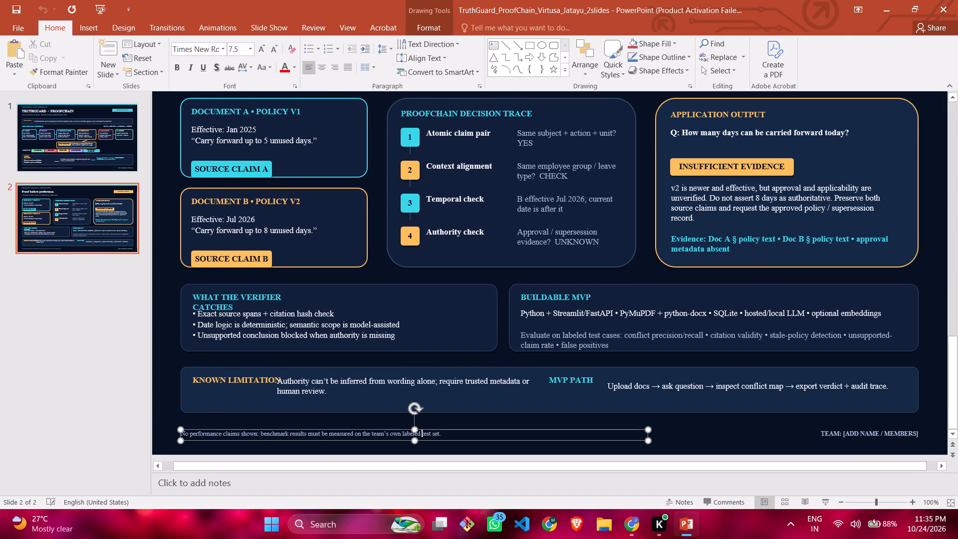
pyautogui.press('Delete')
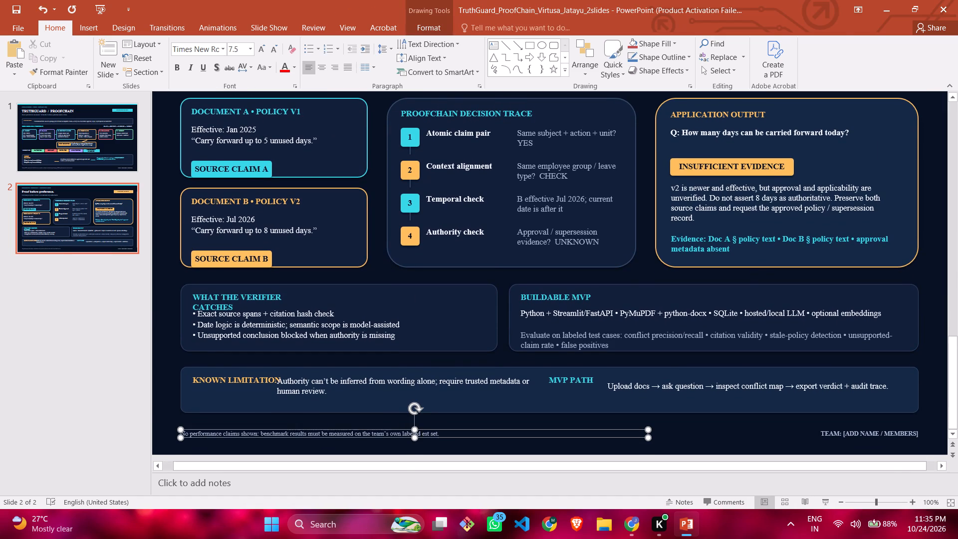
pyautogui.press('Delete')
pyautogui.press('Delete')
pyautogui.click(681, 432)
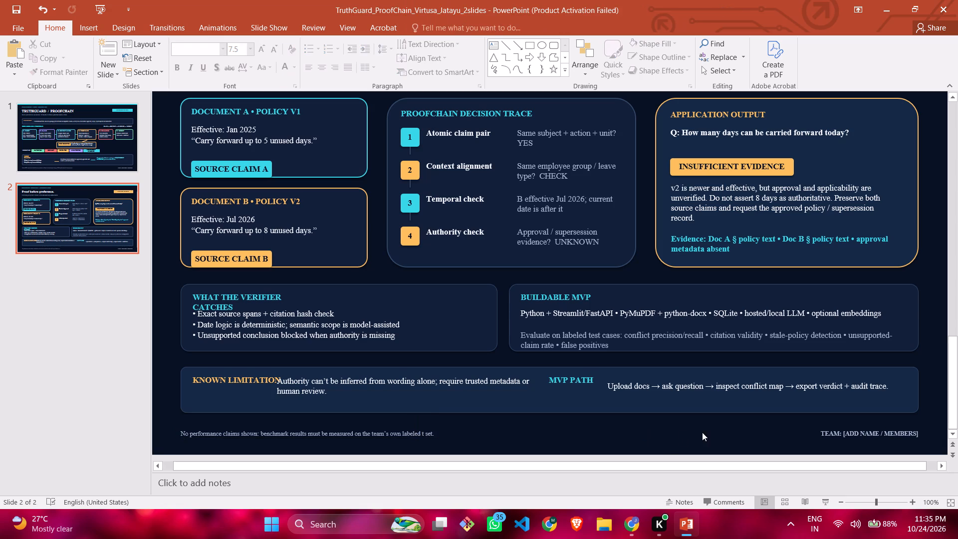
# Delete the "TEAM: [ADD NAME / MEMBERS]" text box from the footer of slide 2.
pyautogui.click(842, 433)
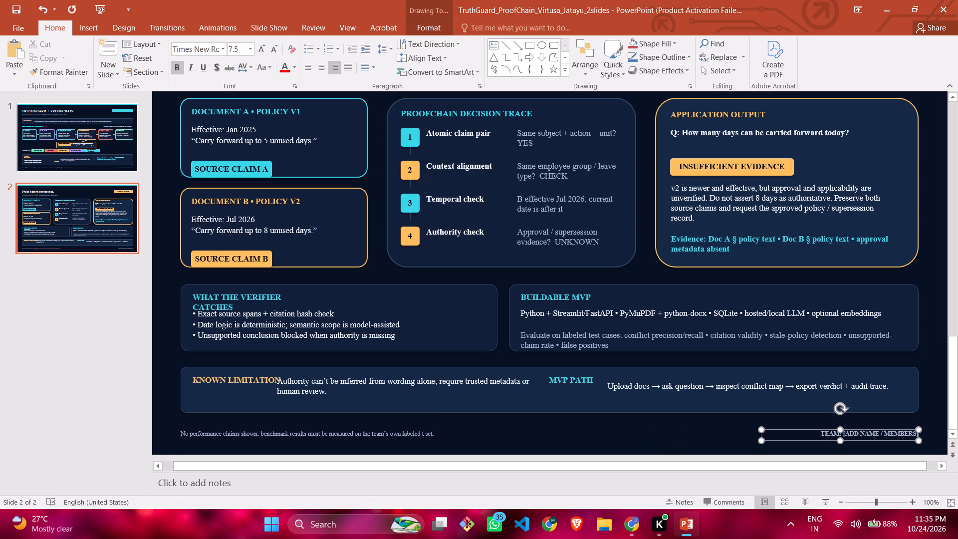
pyautogui.press('Delete')
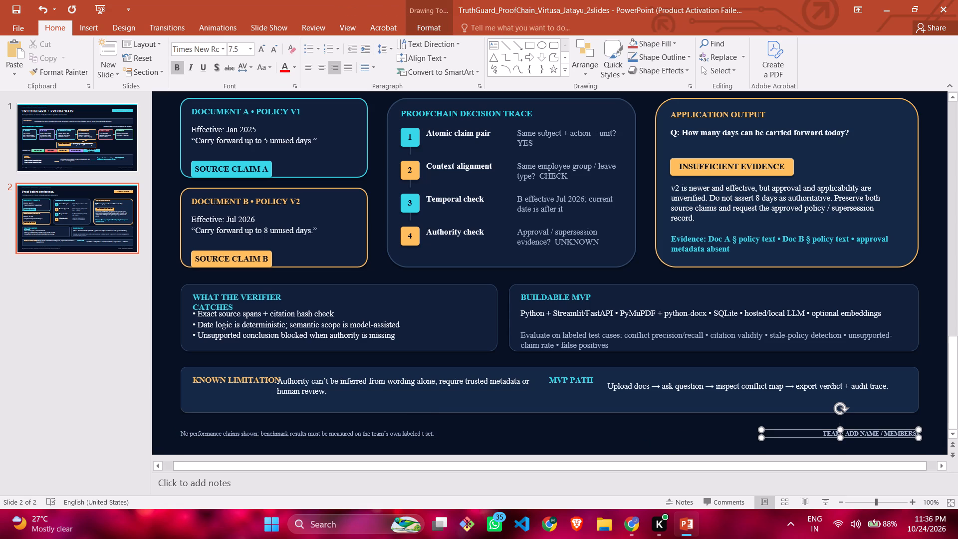
pyautogui.rightClick(807, 433)
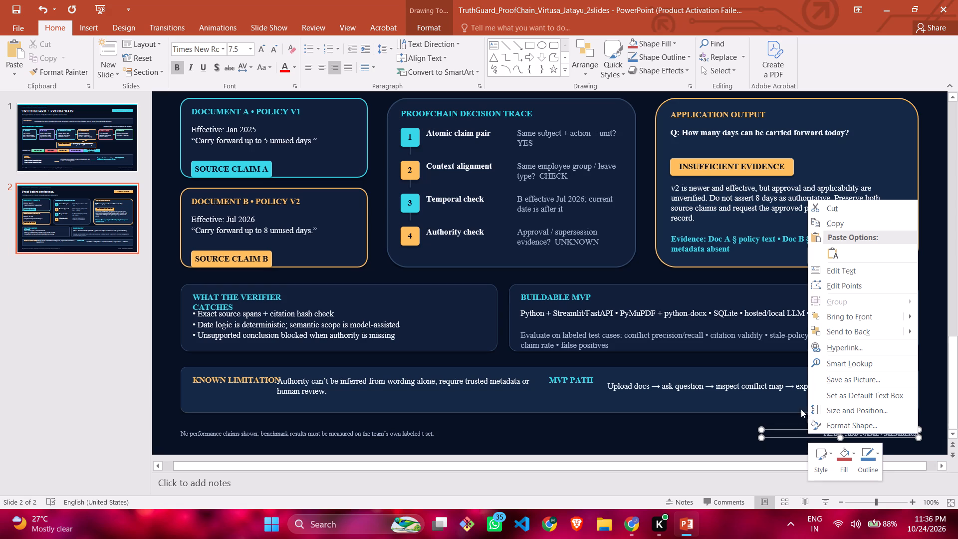
pyautogui.click(662, 433)
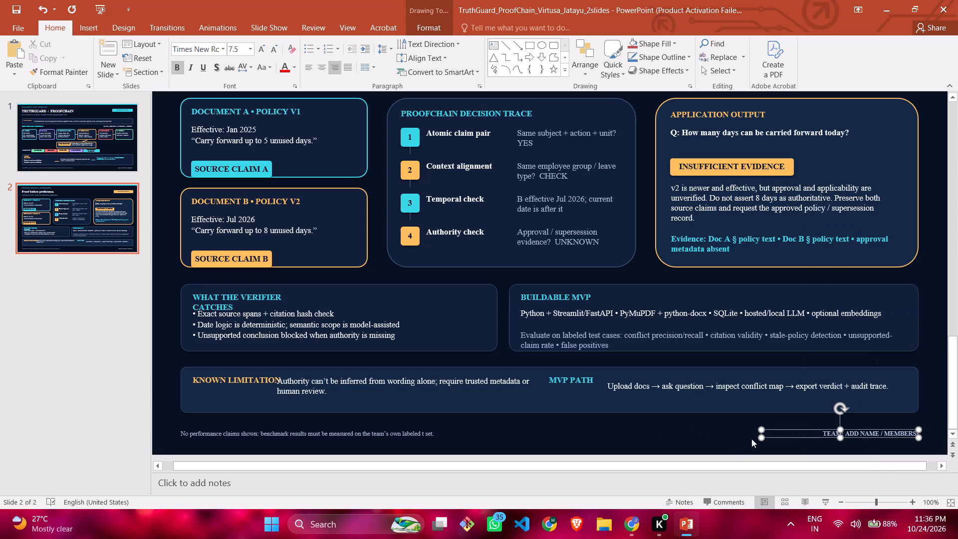
pyautogui.rightClick(761, 433)
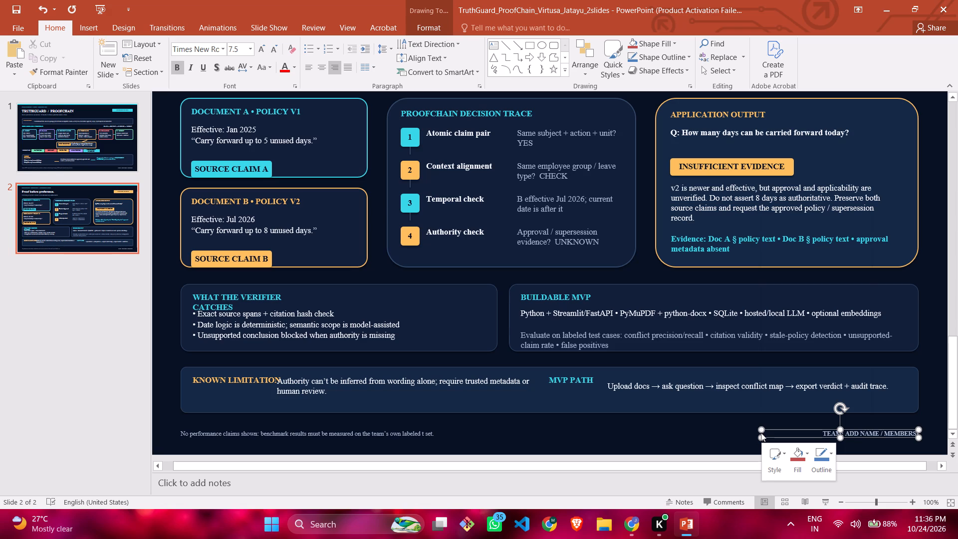
pyautogui.click(724, 436)
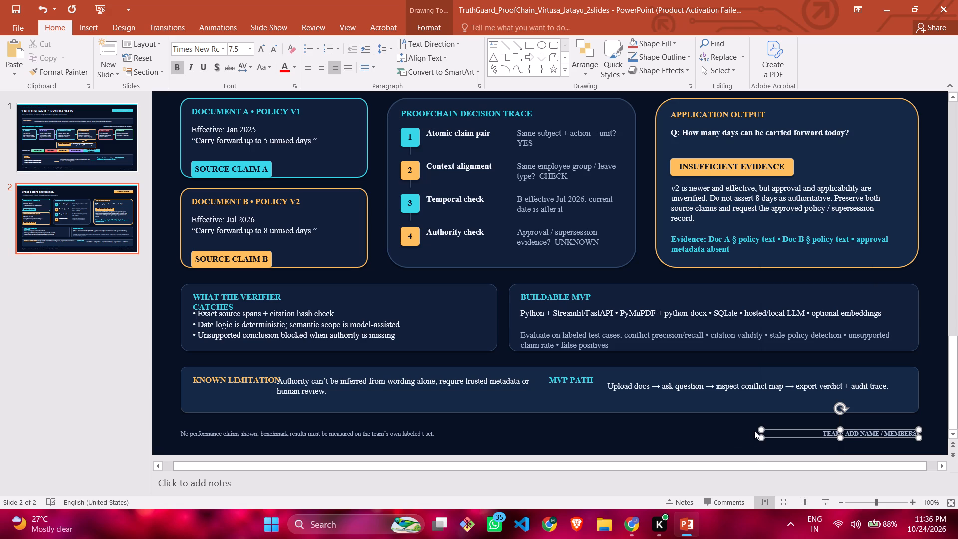
pyautogui.click(737, 432)
pyautogui.click(784, 432)
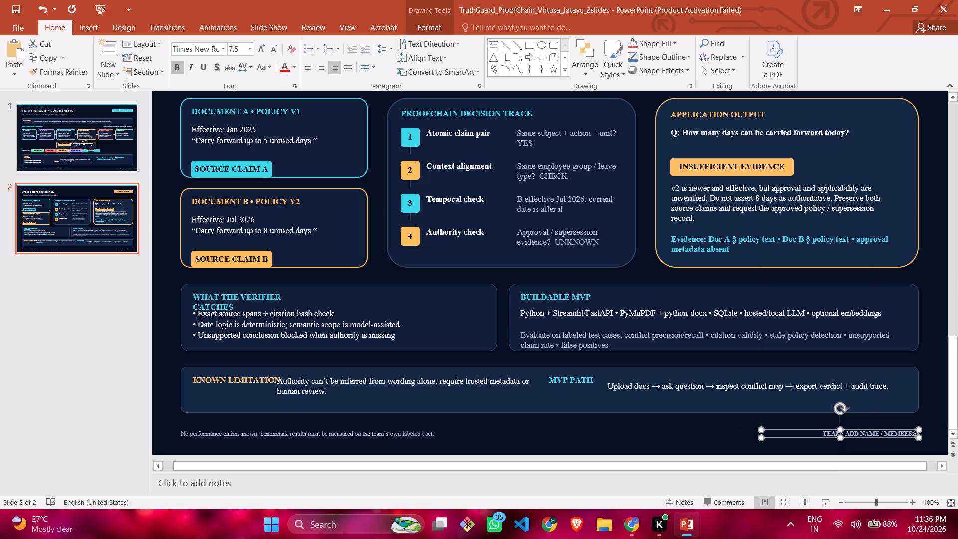
pyautogui.press('Delete')
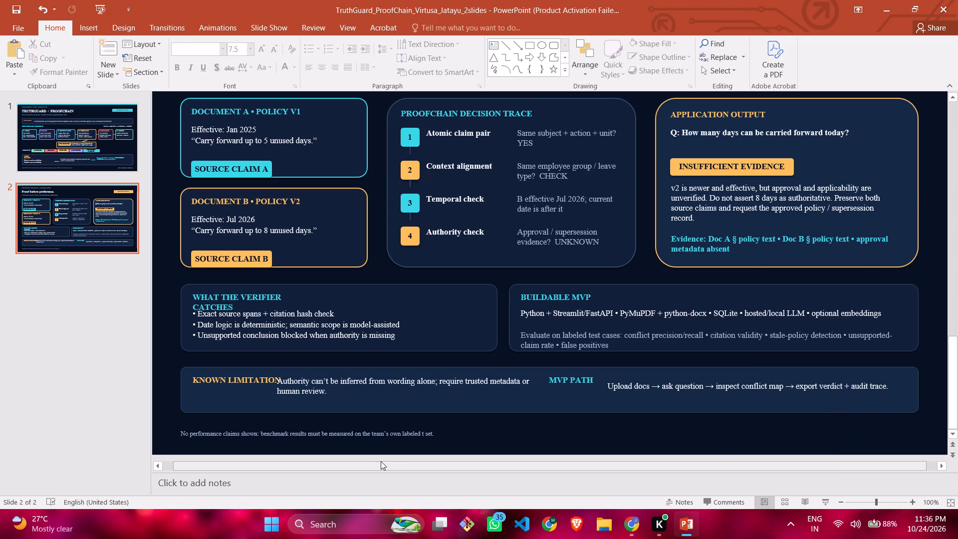
# Delete the "No performance claims shown" disclaimer text box from the footer of slide 2.
pyautogui.click(450, 435)
pyautogui.press('Delete')
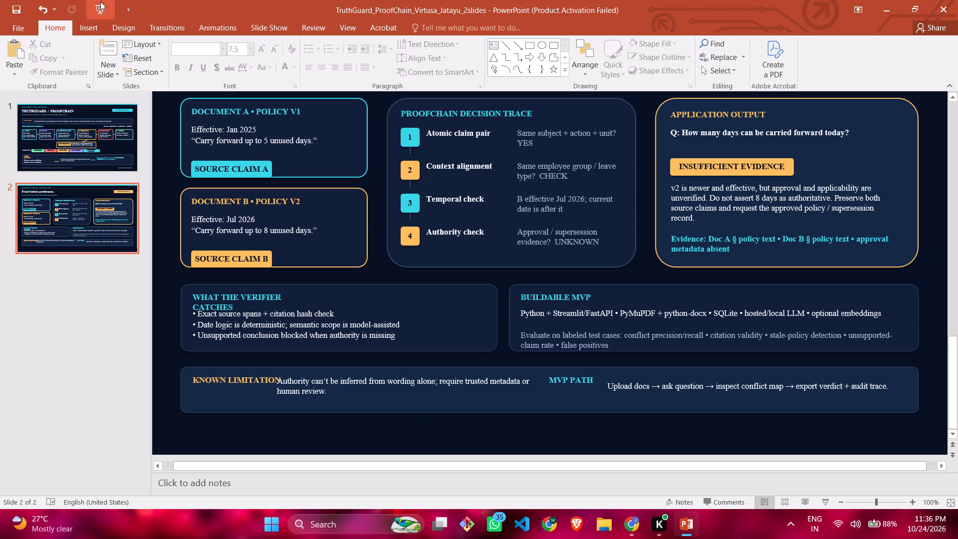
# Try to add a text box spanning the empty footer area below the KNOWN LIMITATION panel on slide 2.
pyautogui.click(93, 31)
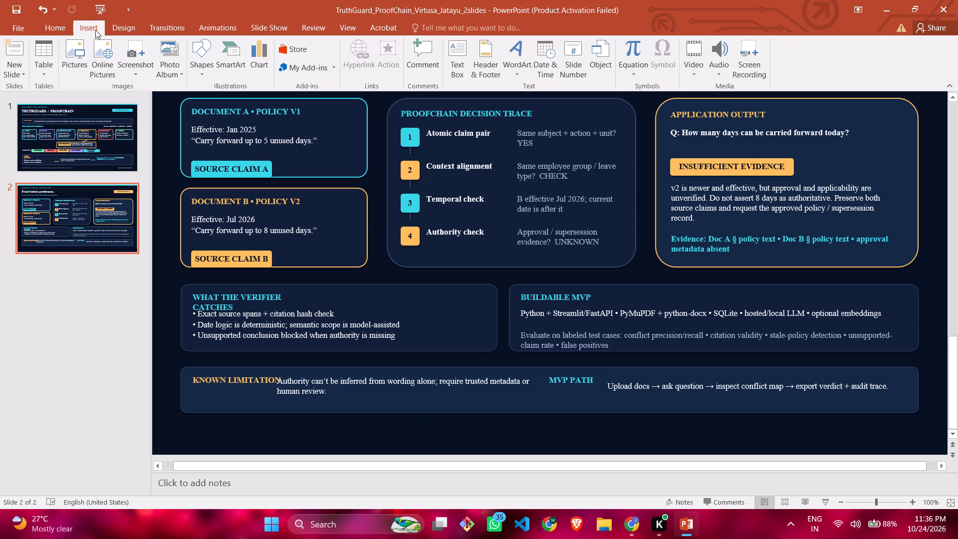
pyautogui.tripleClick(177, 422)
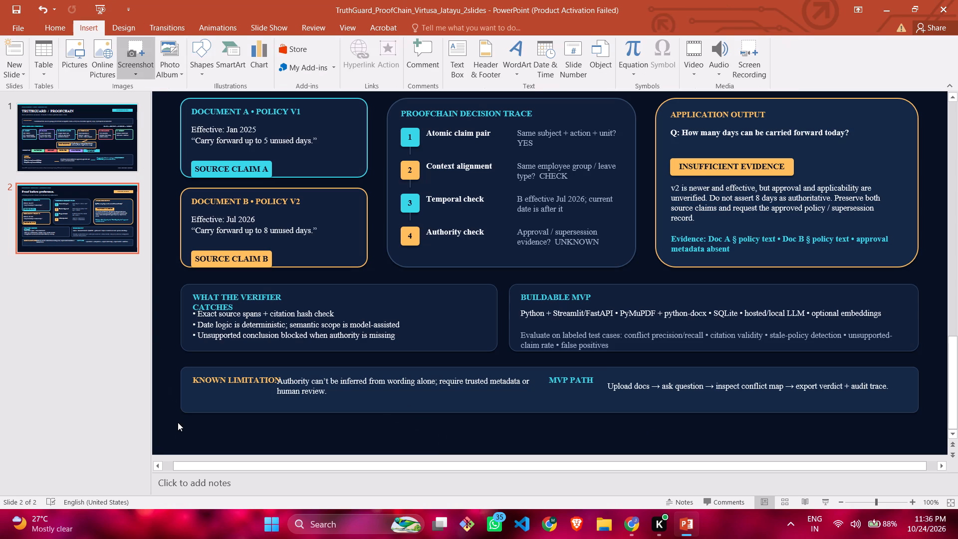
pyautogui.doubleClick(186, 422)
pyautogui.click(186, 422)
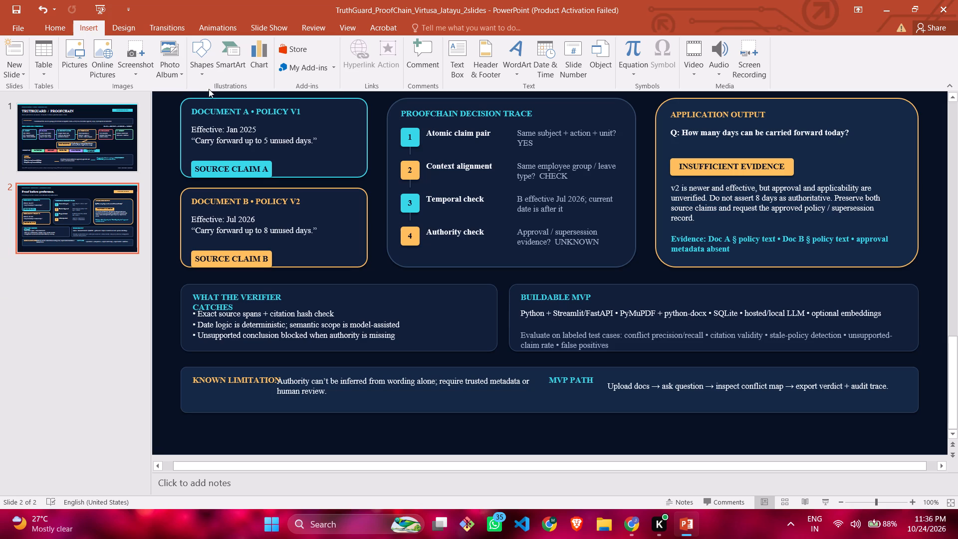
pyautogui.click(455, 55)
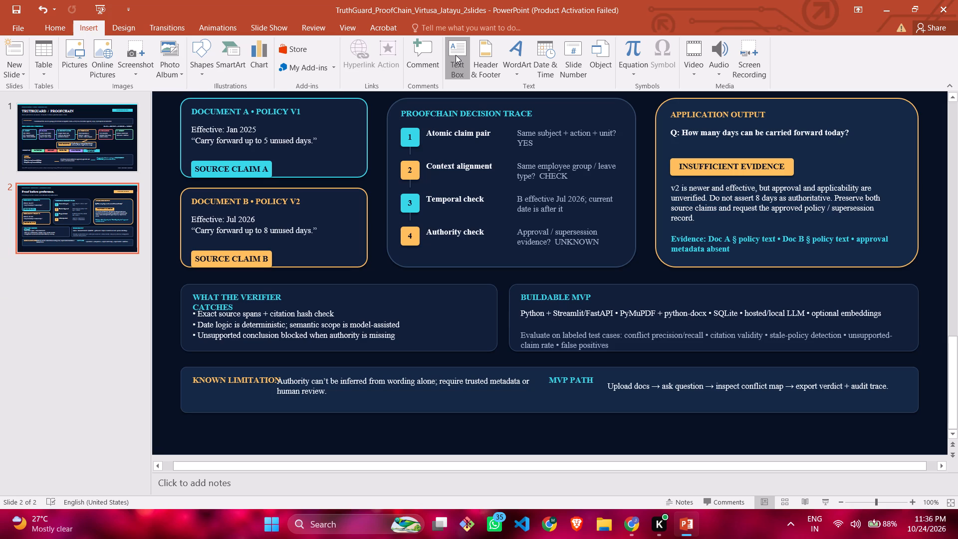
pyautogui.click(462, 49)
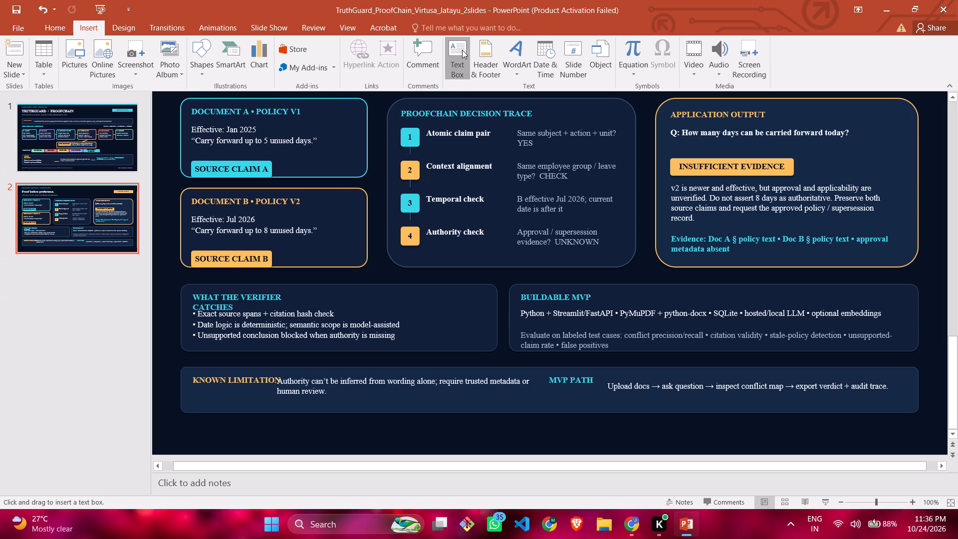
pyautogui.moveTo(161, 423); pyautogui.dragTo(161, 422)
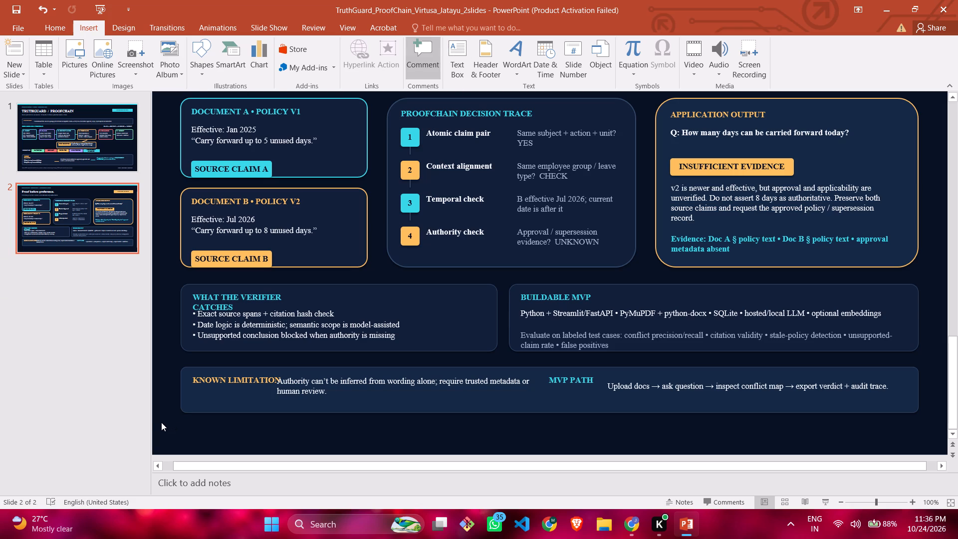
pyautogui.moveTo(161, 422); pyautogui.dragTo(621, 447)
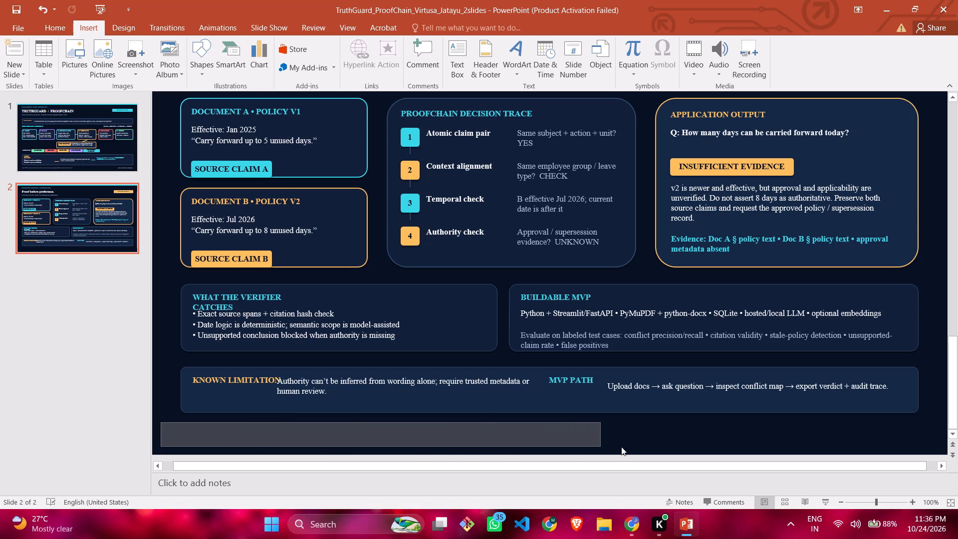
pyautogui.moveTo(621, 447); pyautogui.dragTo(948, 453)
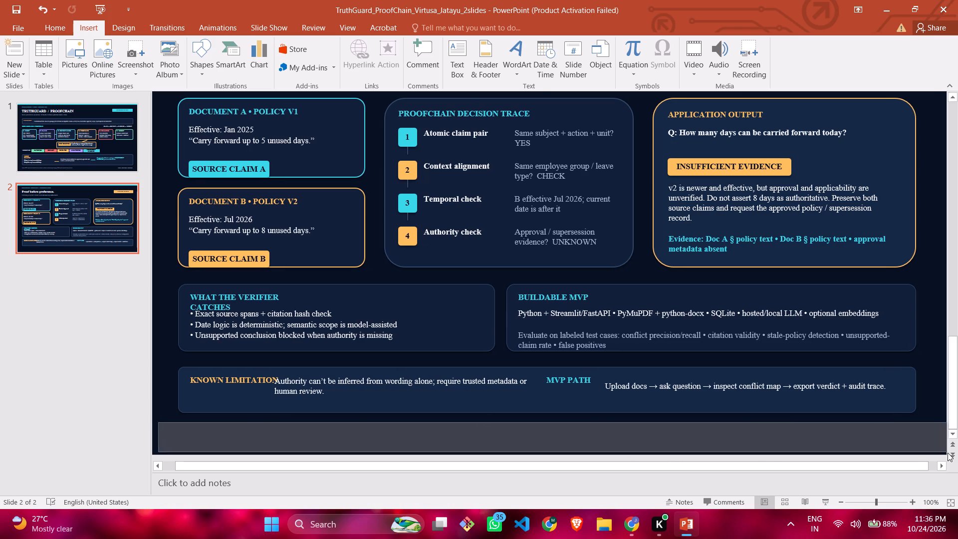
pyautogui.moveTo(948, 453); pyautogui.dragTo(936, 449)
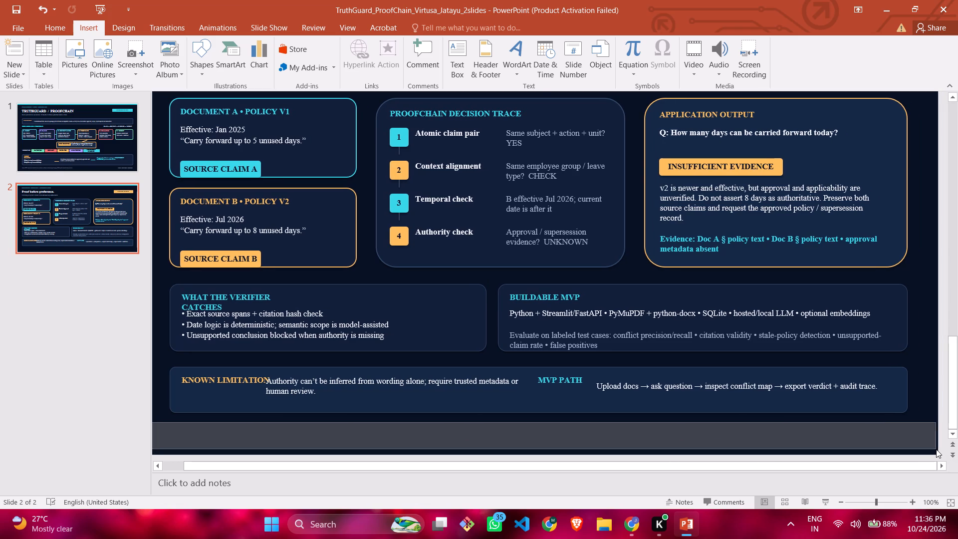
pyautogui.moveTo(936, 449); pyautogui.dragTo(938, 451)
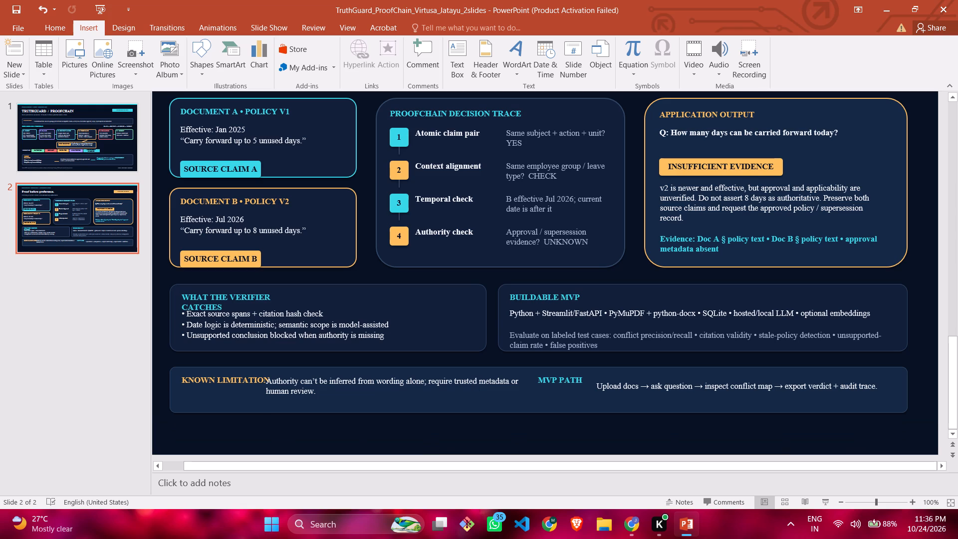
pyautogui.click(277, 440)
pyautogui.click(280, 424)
# Insert a text box in the empty footer below the KNOWN LIMITATION panel and stretch it sideways to the slide's left edge.
pyautogui.click(458, 53)
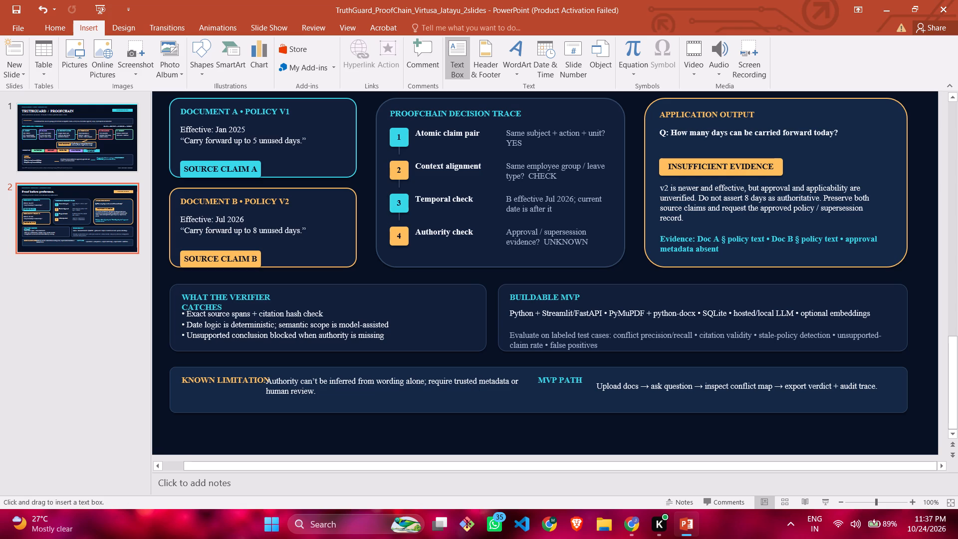
pyautogui.click(165, 418)
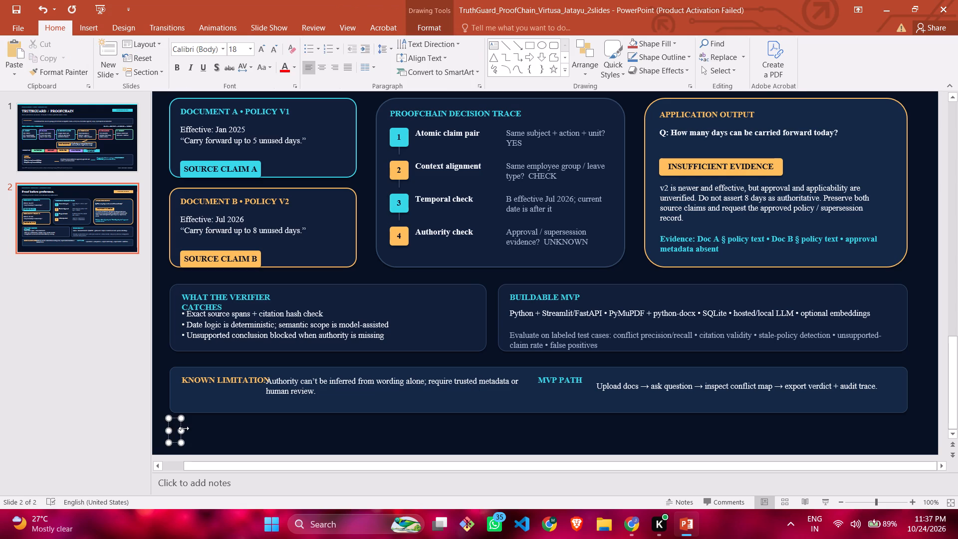
pyautogui.moveTo(184, 428); pyautogui.dragTo(701, 442)
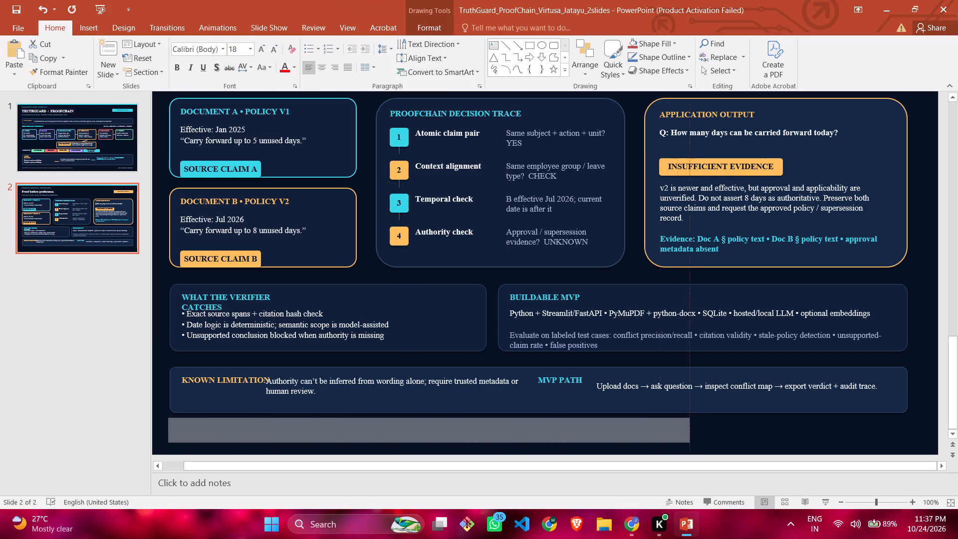
pyautogui.moveTo(701, 442); pyautogui.dragTo(934, 444)
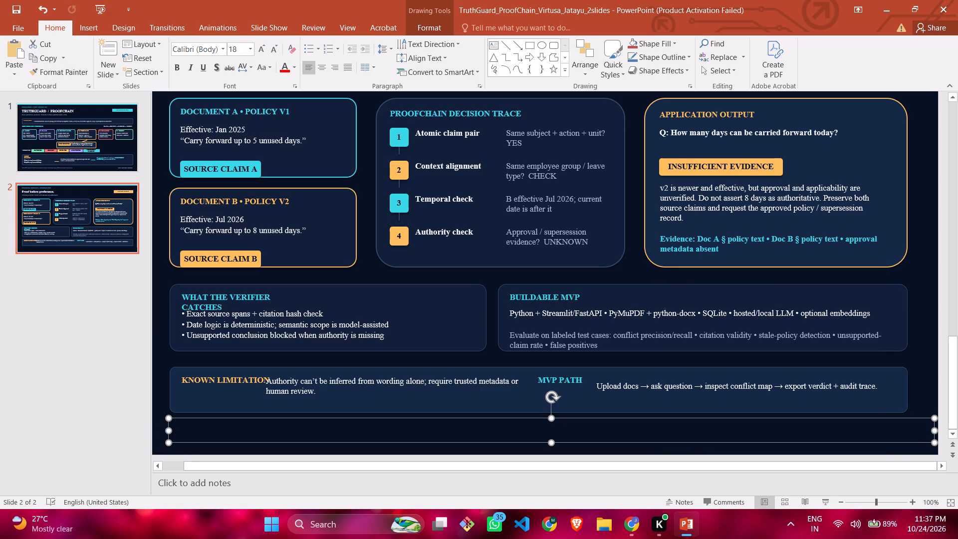
pyautogui.click(171, 434)
pyautogui.moveTo(169, 432); pyautogui.dragTo(154, 433)
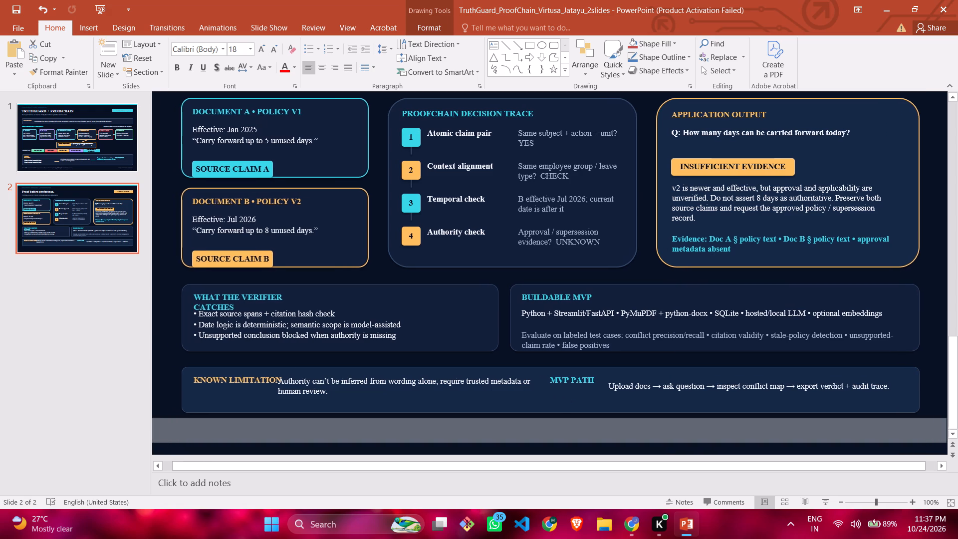
pyautogui.moveTo(154, 433); pyautogui.dragTo(162, 434)
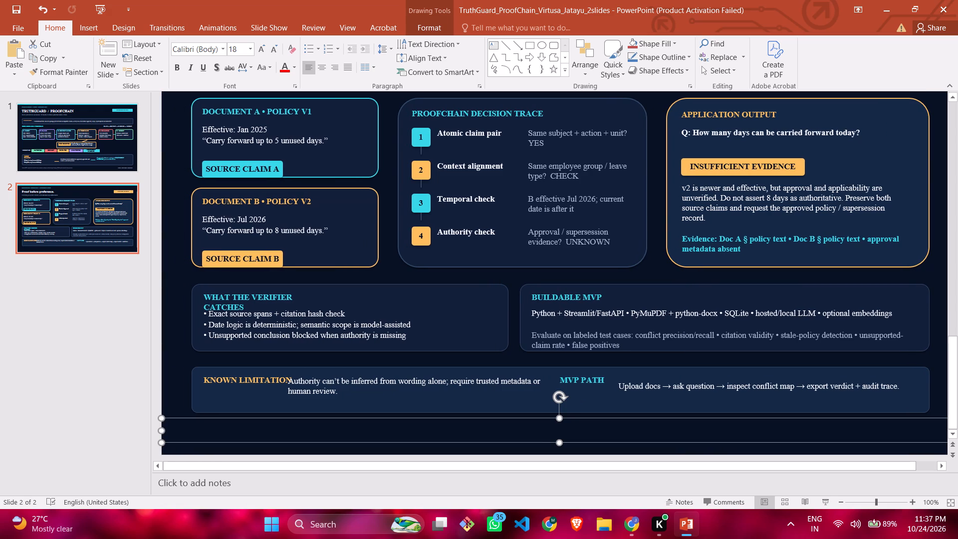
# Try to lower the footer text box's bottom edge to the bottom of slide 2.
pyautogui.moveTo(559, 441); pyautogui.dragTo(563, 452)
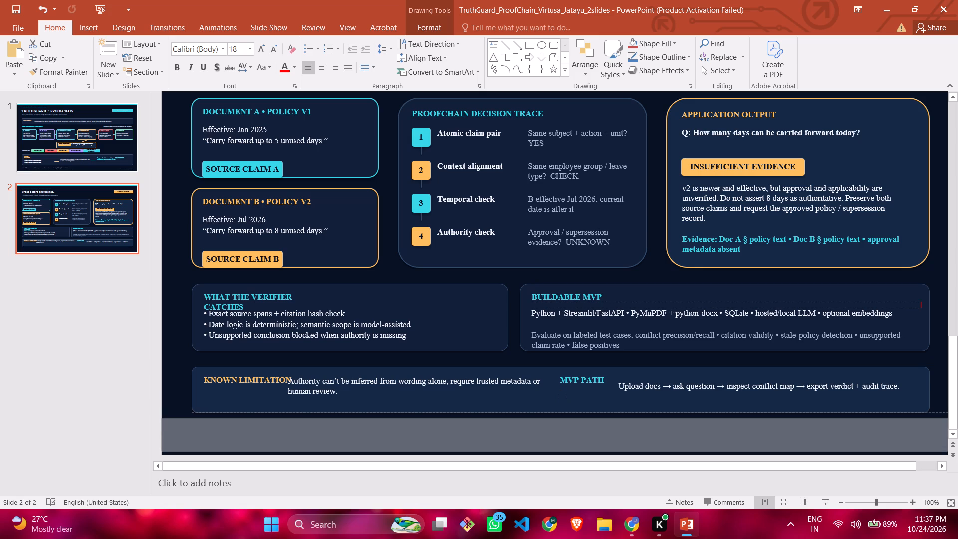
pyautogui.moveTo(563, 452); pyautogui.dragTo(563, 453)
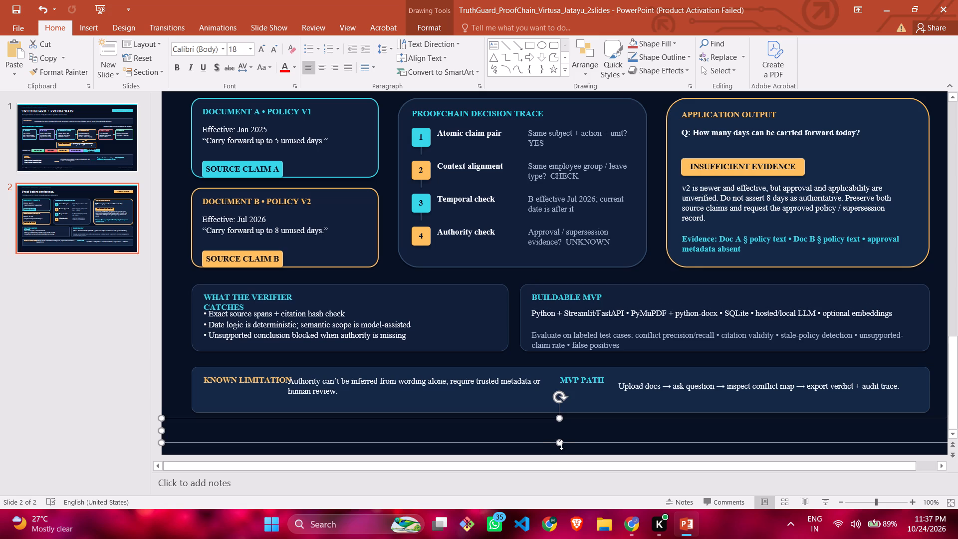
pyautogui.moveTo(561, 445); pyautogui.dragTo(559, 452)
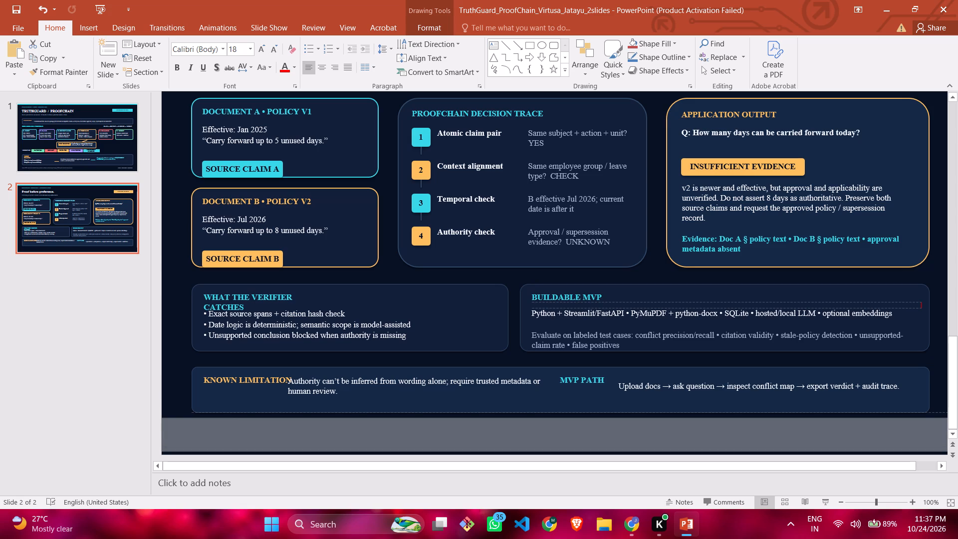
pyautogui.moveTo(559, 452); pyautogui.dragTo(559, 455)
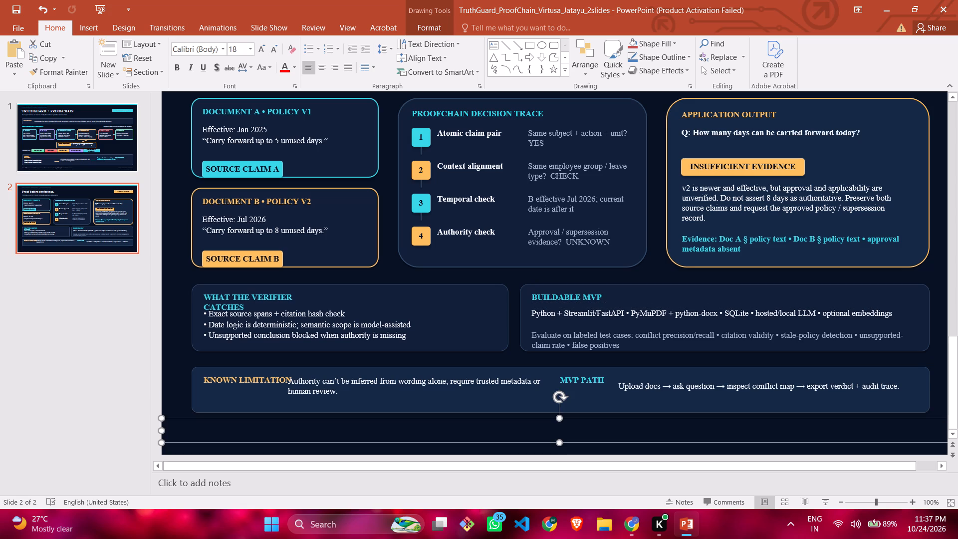
# Align the footer text box's right edge with the slide's right edge, for a width of about 13.33".
pyautogui.moveTo(801, 469); pyautogui.dragTo(829, 463)
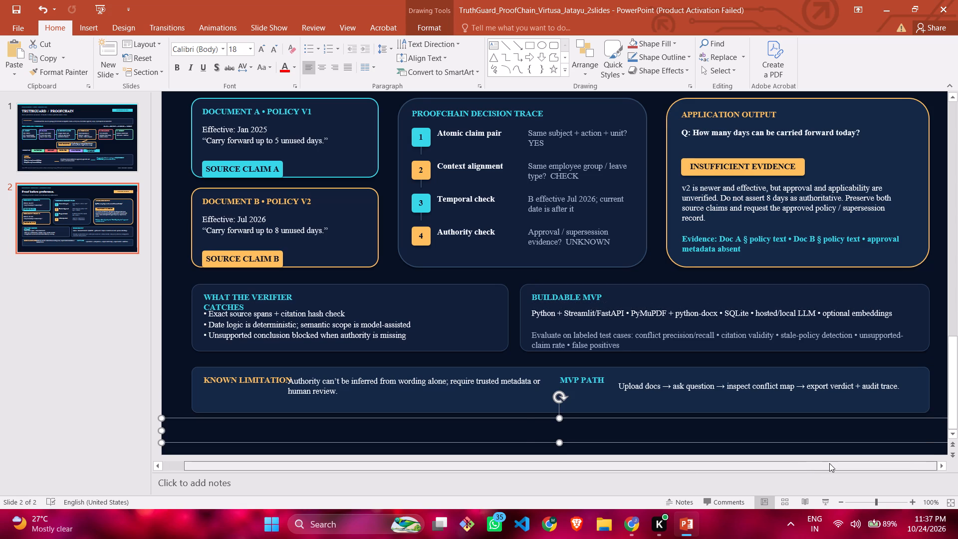
pyautogui.moveTo(829, 463); pyautogui.dragTo(830, 463)
pyautogui.click(938, 430)
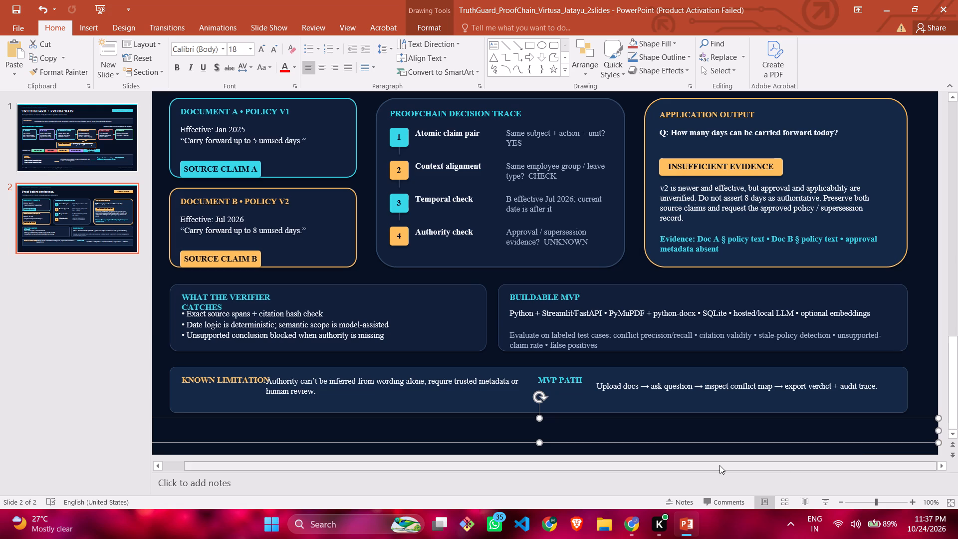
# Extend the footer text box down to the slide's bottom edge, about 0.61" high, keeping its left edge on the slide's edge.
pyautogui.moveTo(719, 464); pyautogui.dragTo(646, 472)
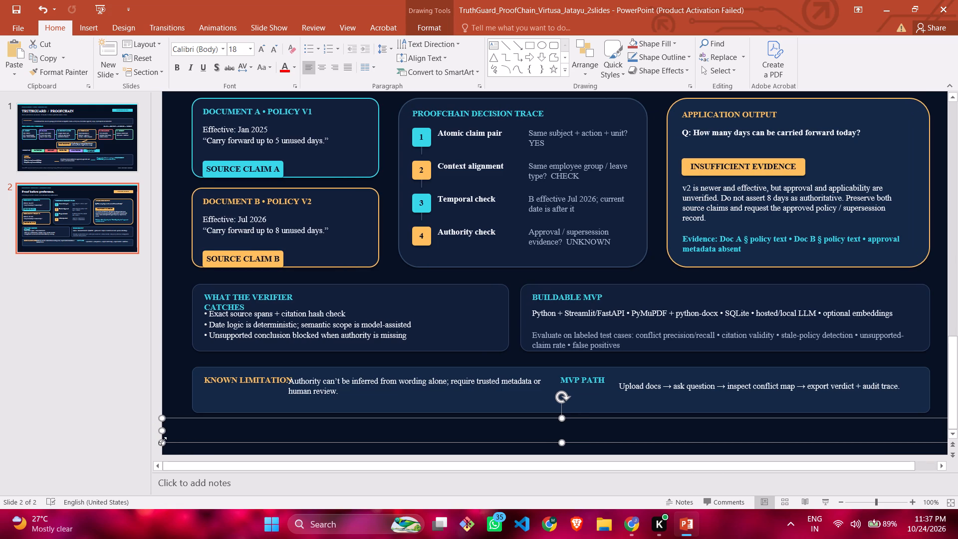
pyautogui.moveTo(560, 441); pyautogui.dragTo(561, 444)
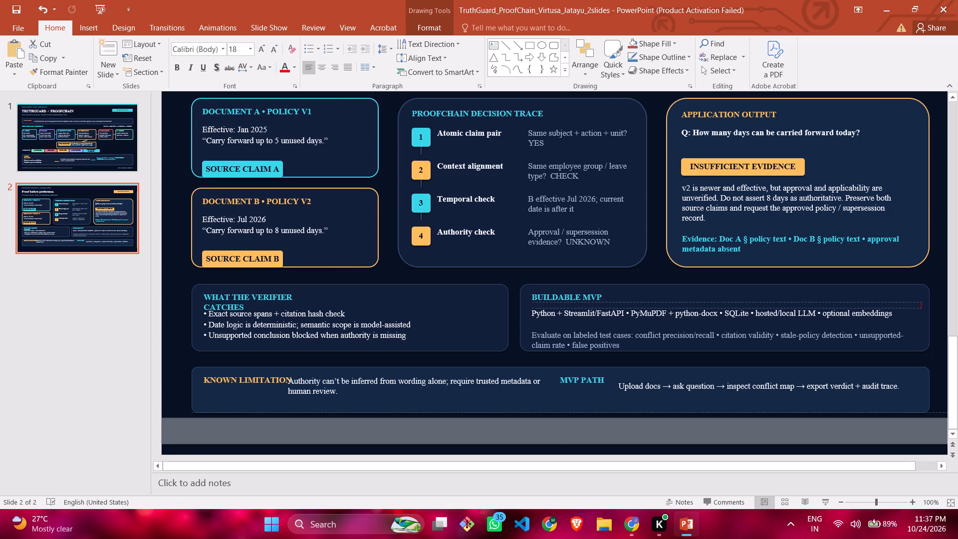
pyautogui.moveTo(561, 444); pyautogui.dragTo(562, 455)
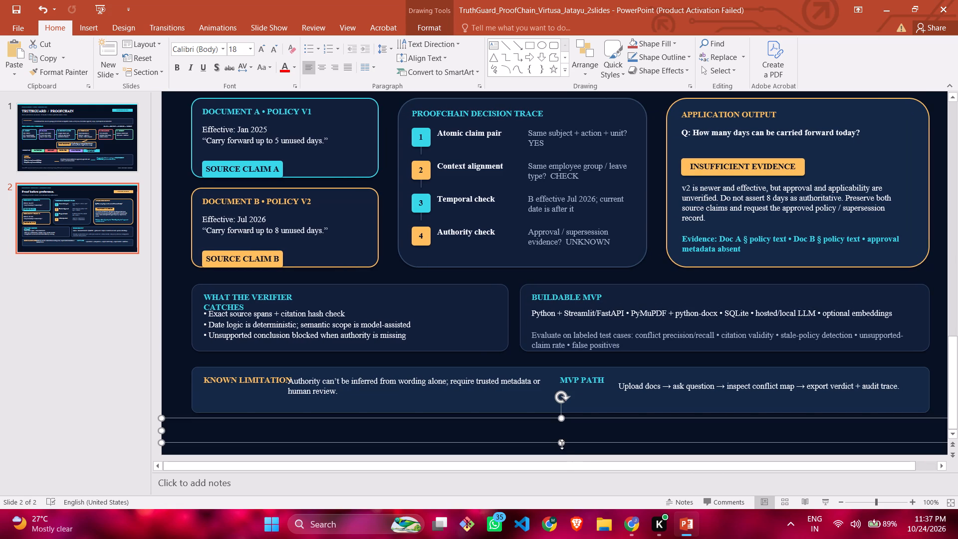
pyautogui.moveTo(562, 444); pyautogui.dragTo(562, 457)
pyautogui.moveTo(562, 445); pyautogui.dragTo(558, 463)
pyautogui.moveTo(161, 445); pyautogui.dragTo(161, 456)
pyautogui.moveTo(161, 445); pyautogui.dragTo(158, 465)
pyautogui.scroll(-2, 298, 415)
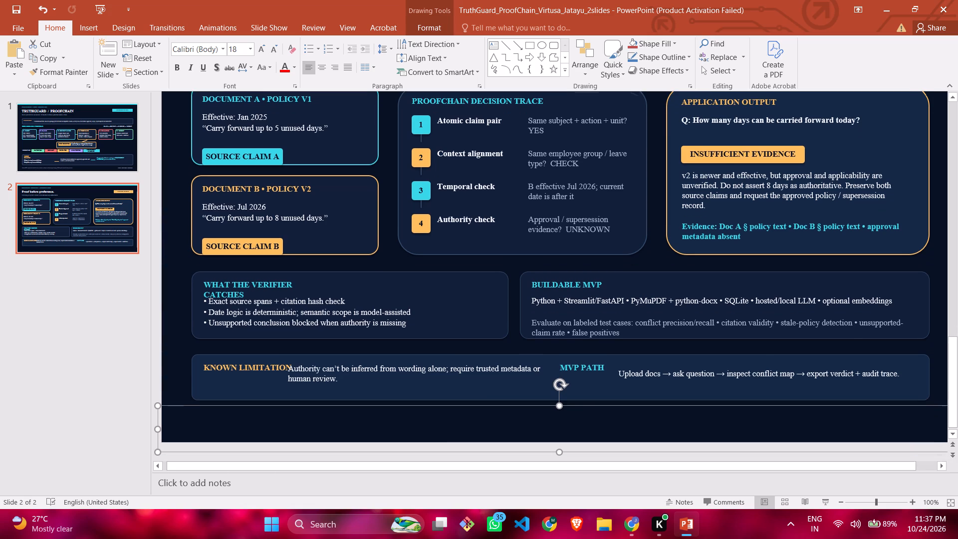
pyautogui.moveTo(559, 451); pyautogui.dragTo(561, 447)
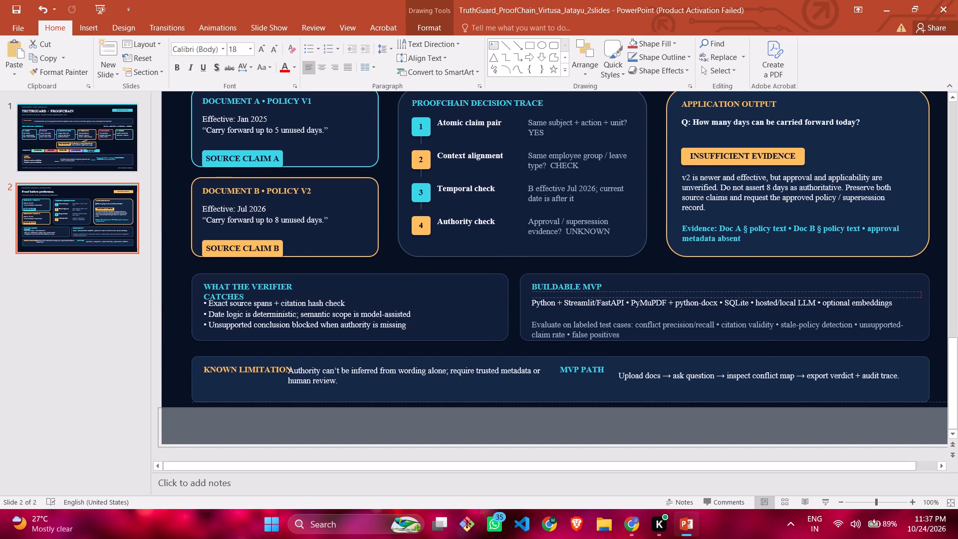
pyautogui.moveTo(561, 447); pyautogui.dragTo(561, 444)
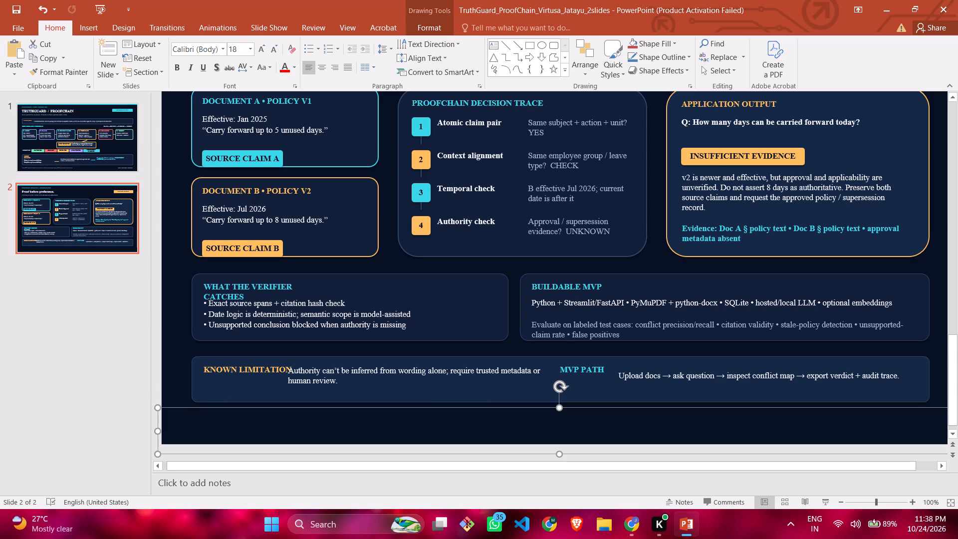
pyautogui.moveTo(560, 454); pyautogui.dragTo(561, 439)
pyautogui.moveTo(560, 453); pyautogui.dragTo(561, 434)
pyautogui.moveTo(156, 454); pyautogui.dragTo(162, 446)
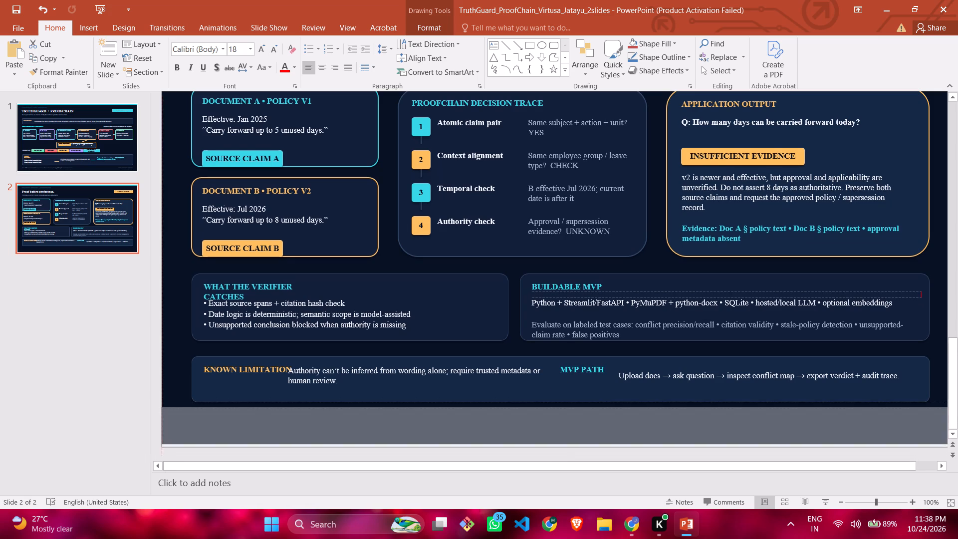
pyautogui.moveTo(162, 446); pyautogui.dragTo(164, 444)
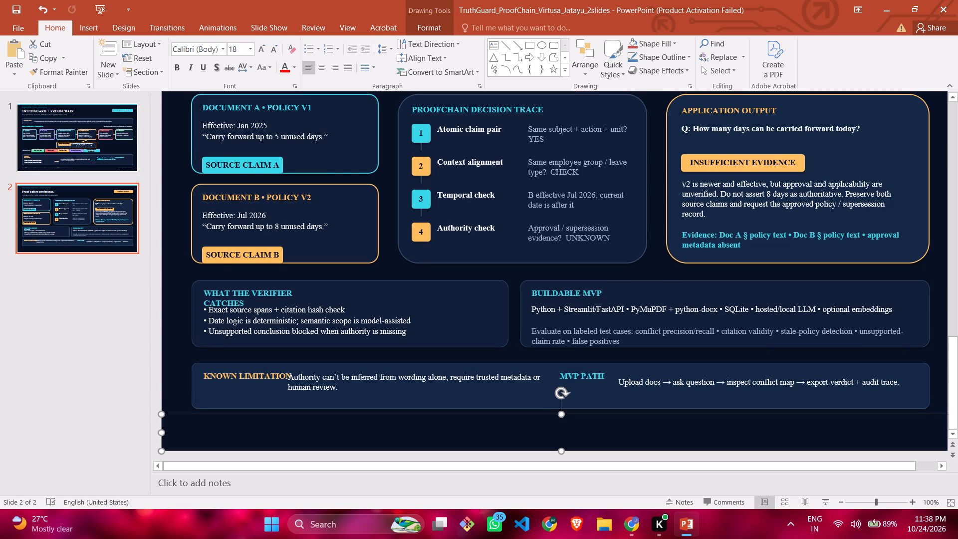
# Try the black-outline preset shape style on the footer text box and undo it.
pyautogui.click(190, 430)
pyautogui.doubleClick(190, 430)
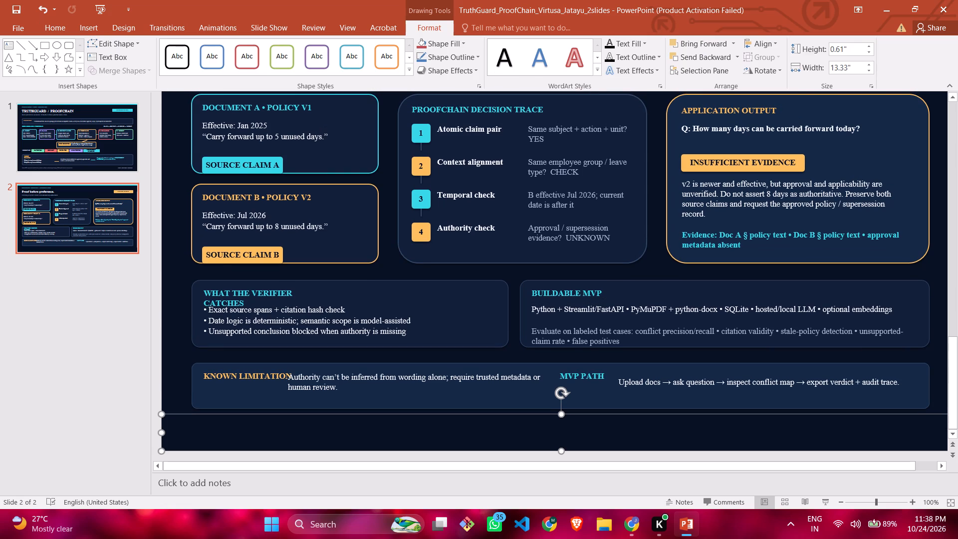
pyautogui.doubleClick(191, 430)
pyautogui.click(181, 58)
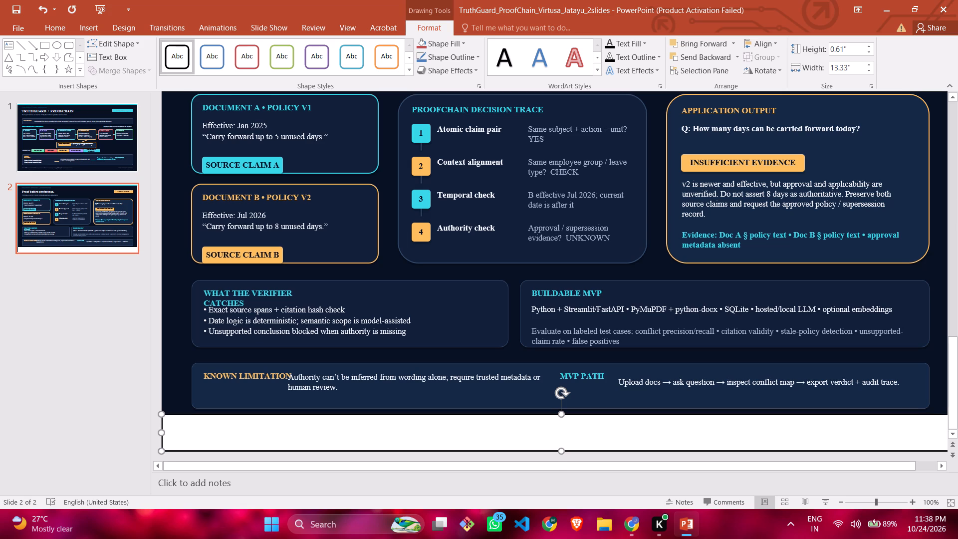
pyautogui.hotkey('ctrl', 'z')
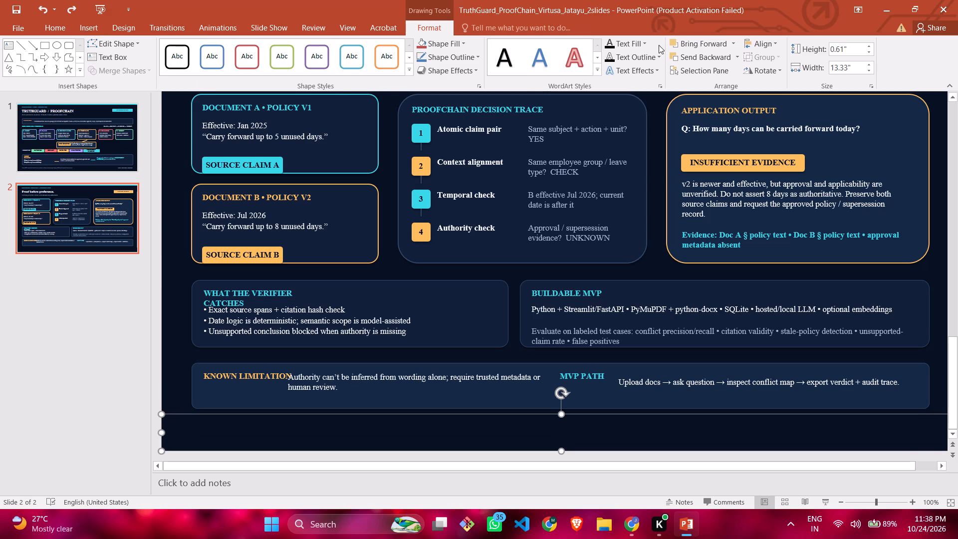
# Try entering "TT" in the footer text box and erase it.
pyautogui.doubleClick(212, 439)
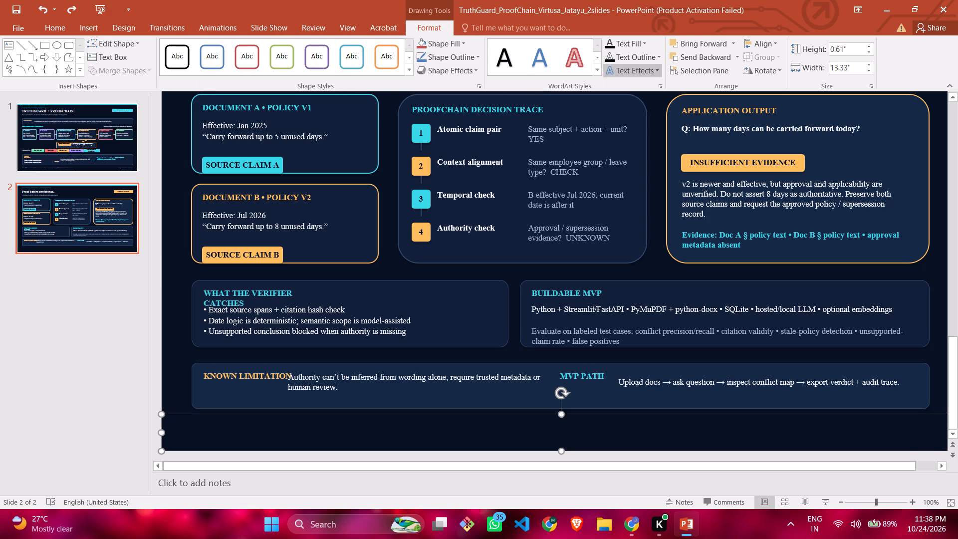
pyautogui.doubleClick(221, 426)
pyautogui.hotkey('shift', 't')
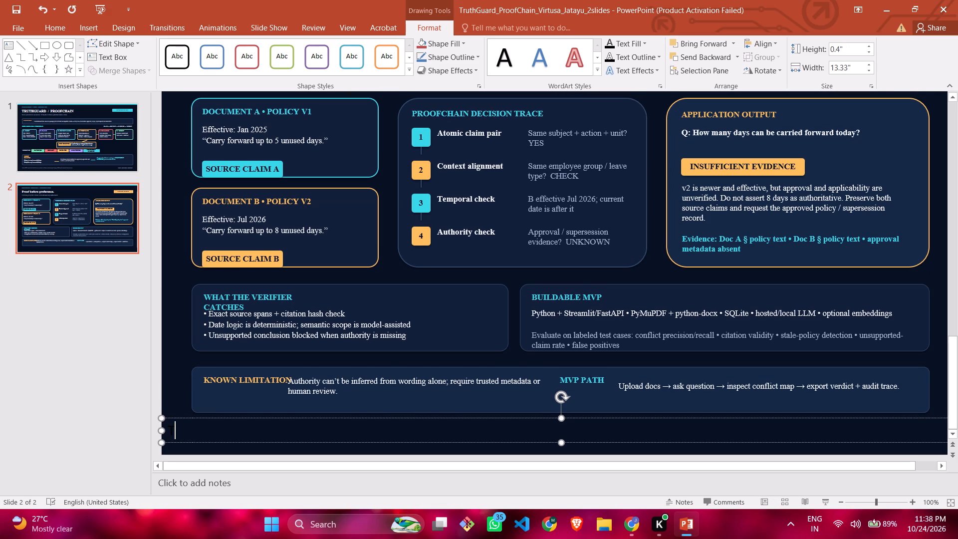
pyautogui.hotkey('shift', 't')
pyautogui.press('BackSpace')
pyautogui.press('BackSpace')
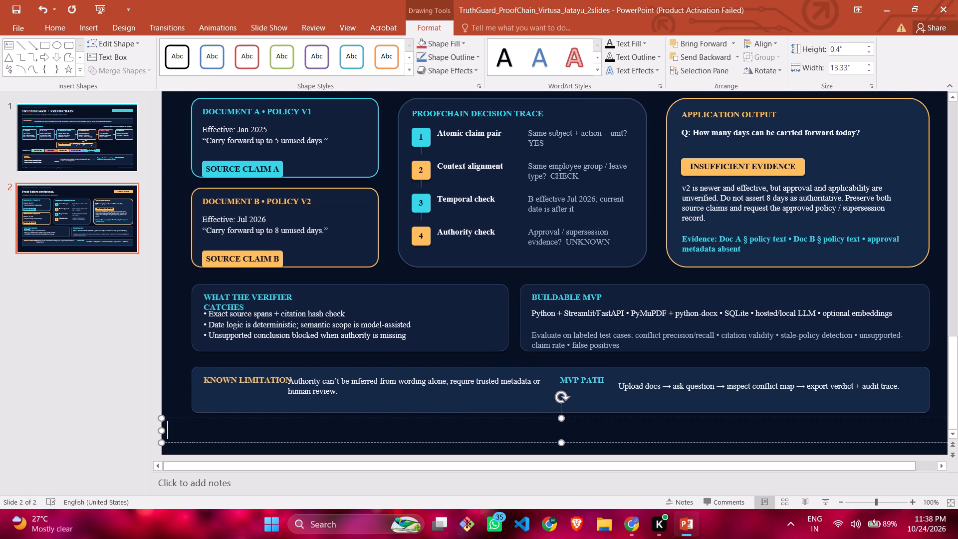
# Set the text fill of the footer text box to white.
pyautogui.click(646, 42)
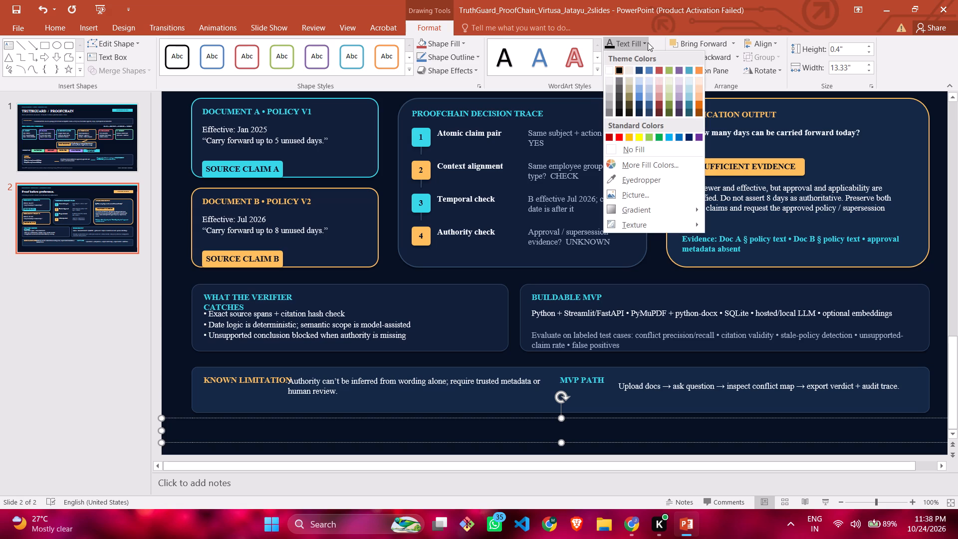
pyautogui.click(613, 69)
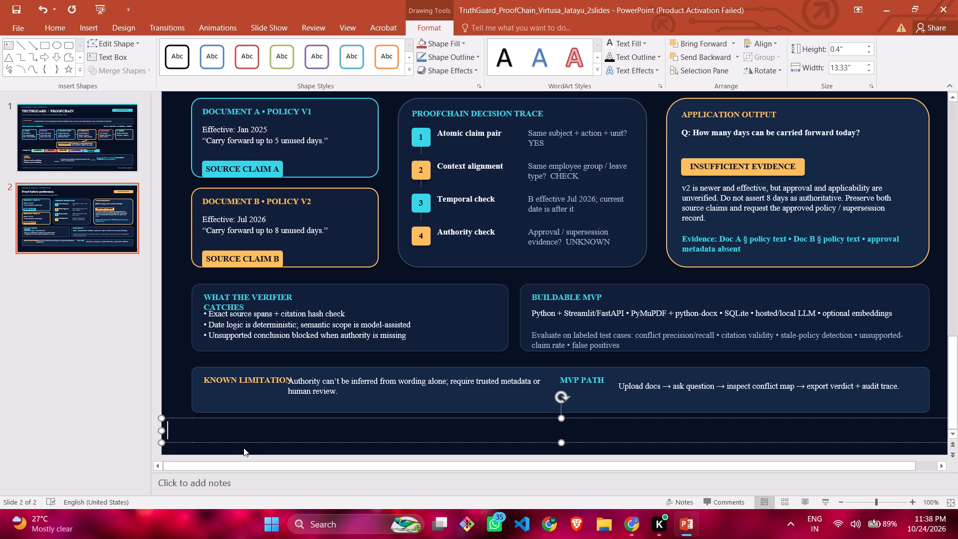
# Enter "Team Techcrew" as the first line of the footer text box.
pyautogui.write('TT')
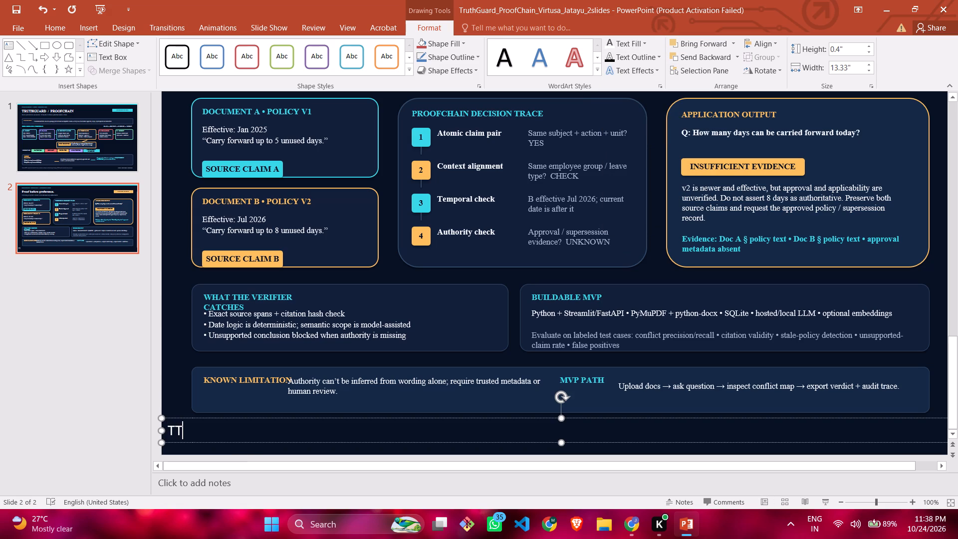
pyautogui.press('BackSpace')
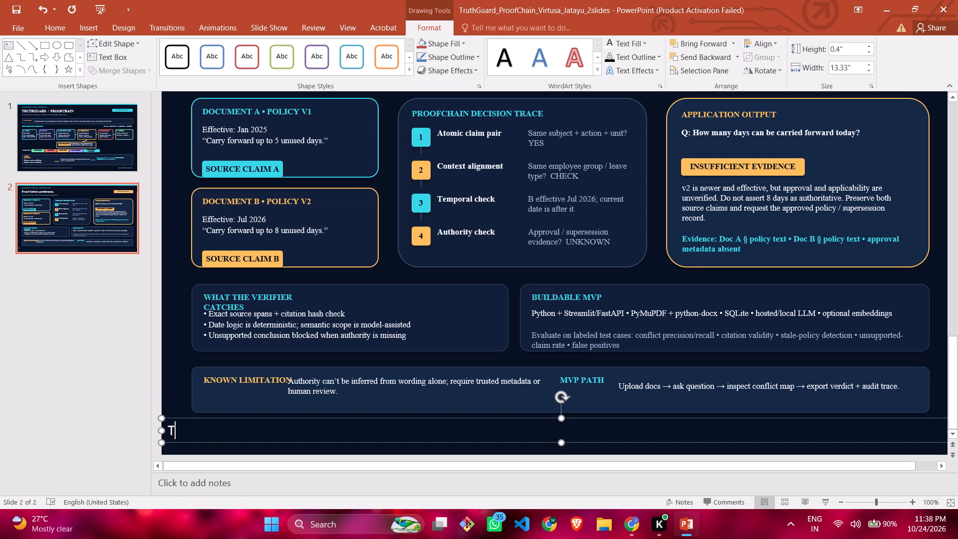
pyautogui.write('ea')
pyautogui.write('m')
pyautogui.press('space')
pyautogui.write('Tec')
pyautogui.write('hcrew')
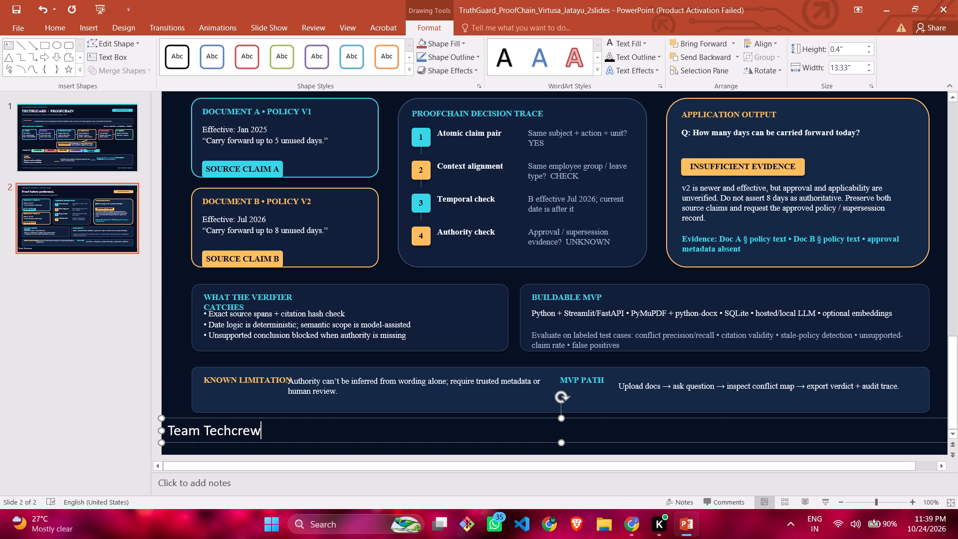
# Add a second line reading "Branch: CSD" to the footer text box.
pyautogui.press('Return')
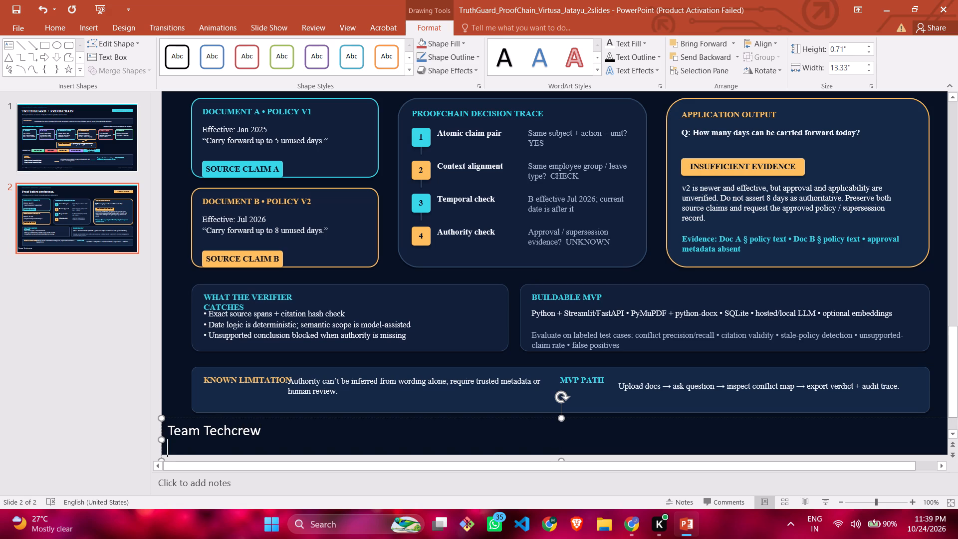
pyautogui.write('Branch')
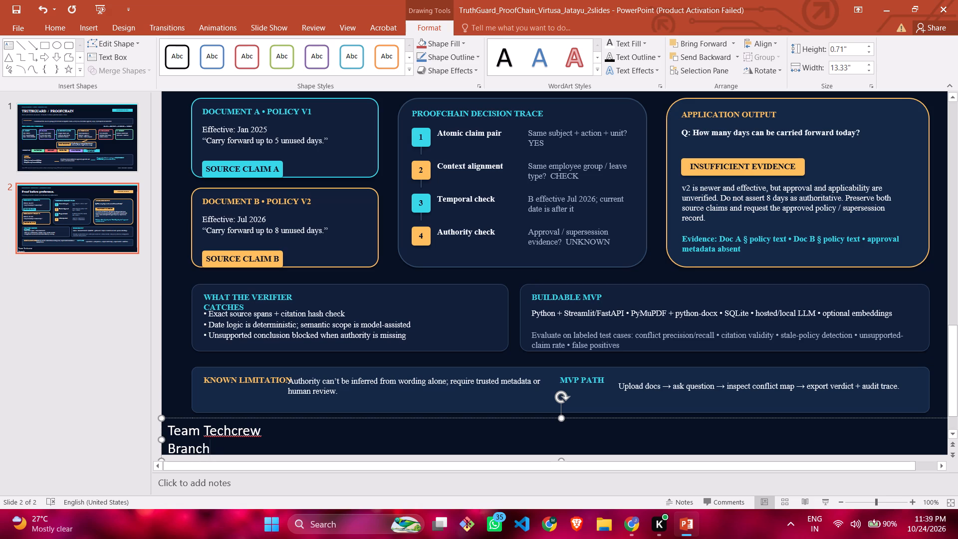
pyautogui.press('space')
pyautogui.press('BackSpace')
pyautogui.write(':')
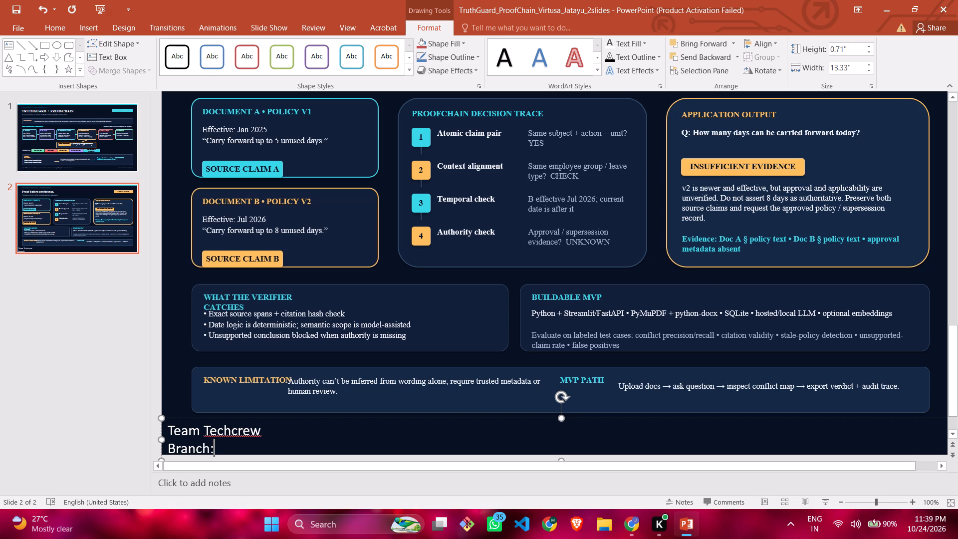
pyautogui.press('space')
pyautogui.write('CSD')
pyautogui.press('space')
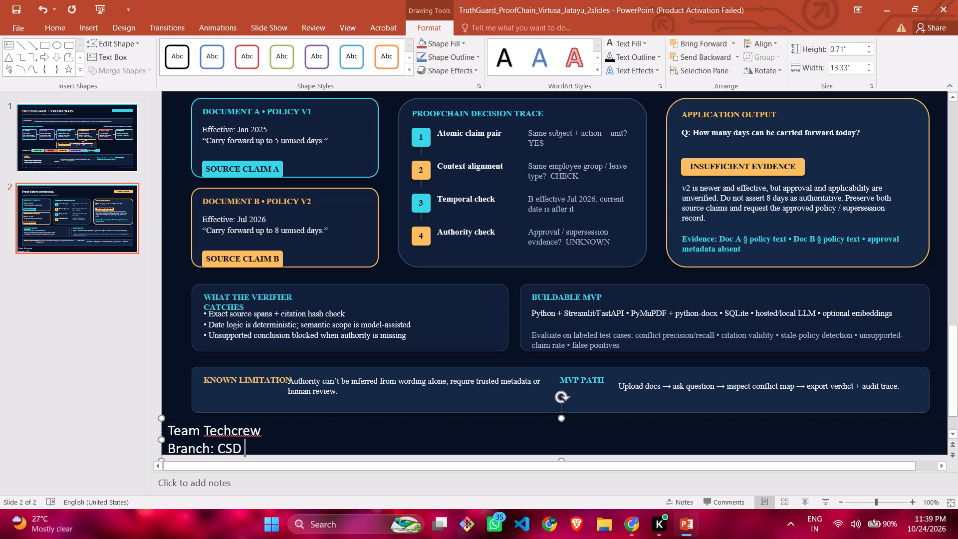
# On the footer's first line, leave a four-space gap after "Team Techcrew" and enter "Sai".
pyautogui.press('Up')
pyautogui.press('Right')
pyautogui.press('Right')
pyautogui.press('Right')
pyautogui.press('Left')
pyautogui.press('space')
pyautogui.press('space')
pyautogui.press('space')
pyautogui.press('space')
pyautogui.hotkey('shift', 'j')
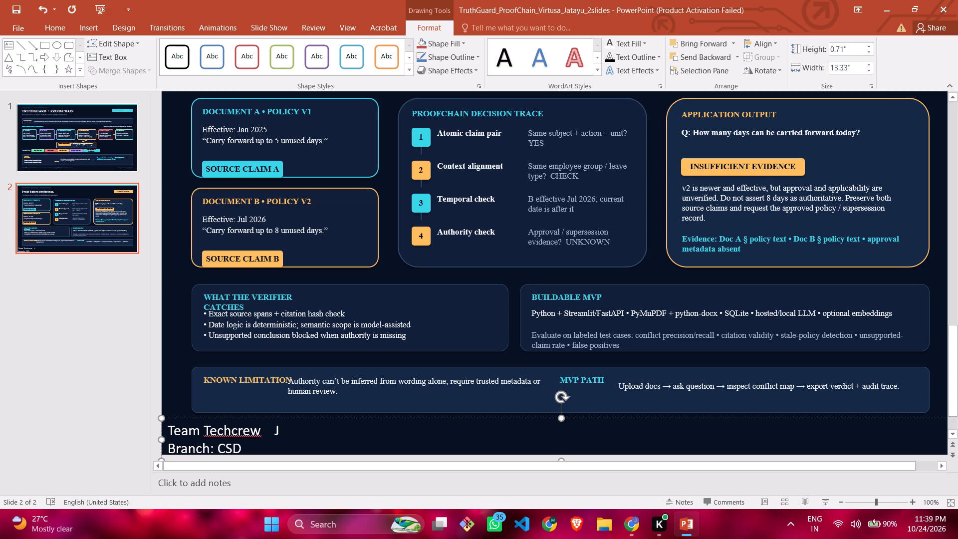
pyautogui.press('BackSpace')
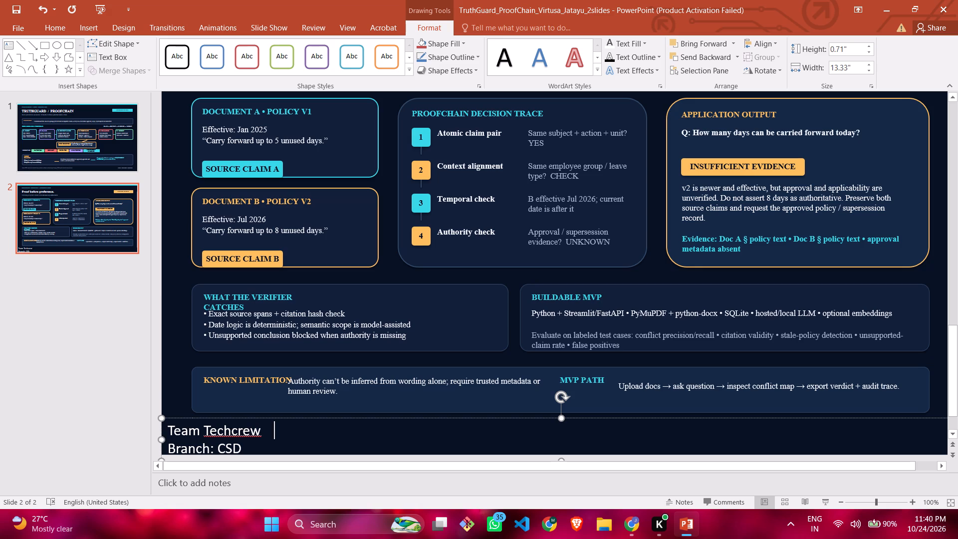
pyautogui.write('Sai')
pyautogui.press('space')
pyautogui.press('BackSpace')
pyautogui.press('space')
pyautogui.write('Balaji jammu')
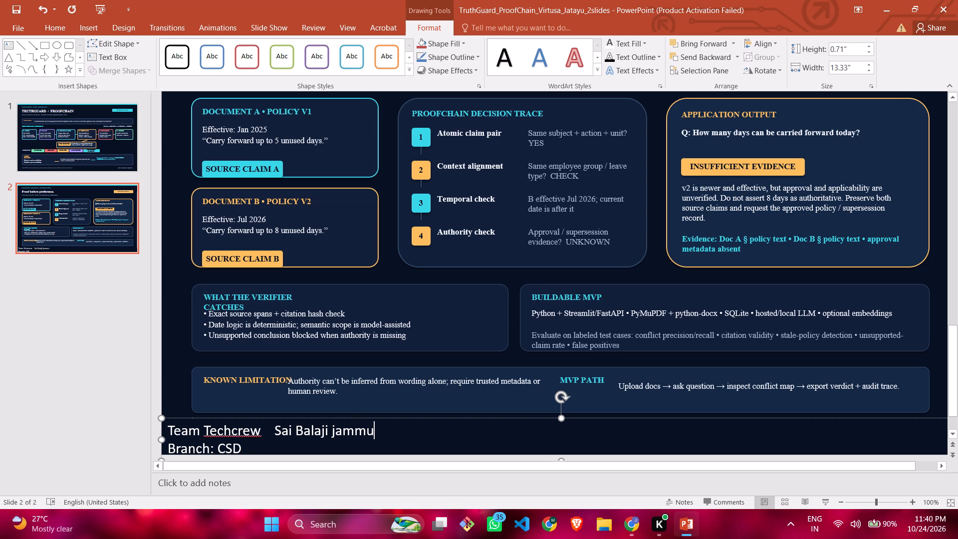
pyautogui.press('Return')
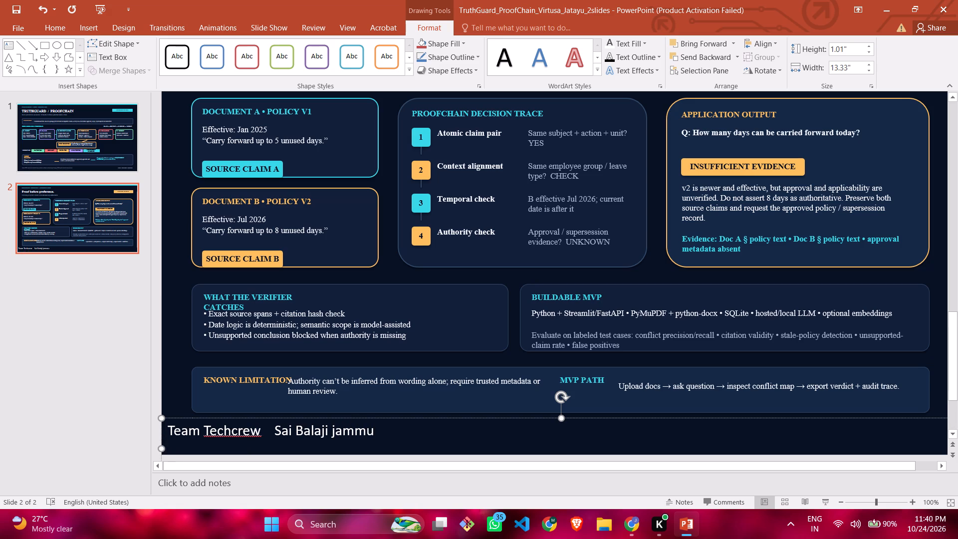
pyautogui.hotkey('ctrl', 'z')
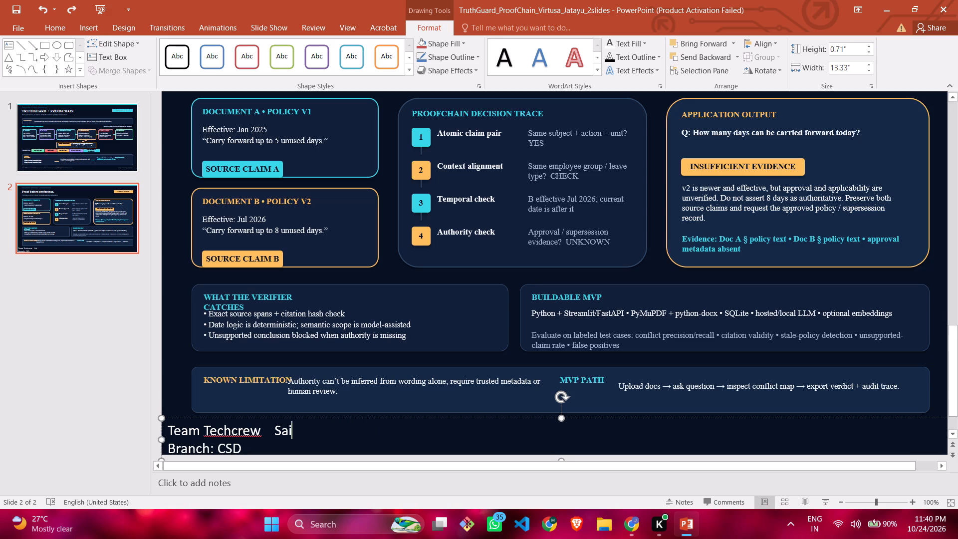
# Complete the team member's full name after "Sai" on the first line of the footer text box.
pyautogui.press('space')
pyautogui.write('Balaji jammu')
# On the footer's second line, leave a nine-space gap after "Branch: CSD" and enter the team member's e-mail address.
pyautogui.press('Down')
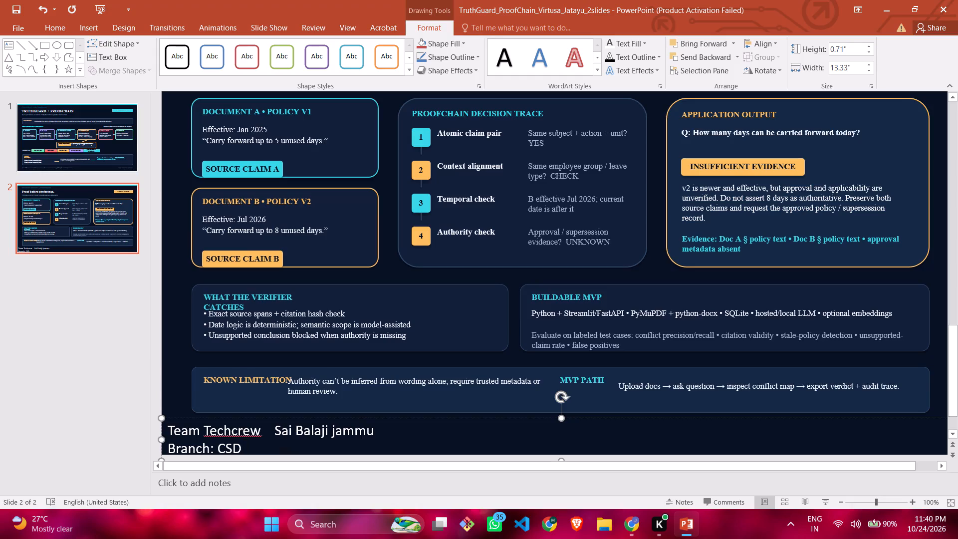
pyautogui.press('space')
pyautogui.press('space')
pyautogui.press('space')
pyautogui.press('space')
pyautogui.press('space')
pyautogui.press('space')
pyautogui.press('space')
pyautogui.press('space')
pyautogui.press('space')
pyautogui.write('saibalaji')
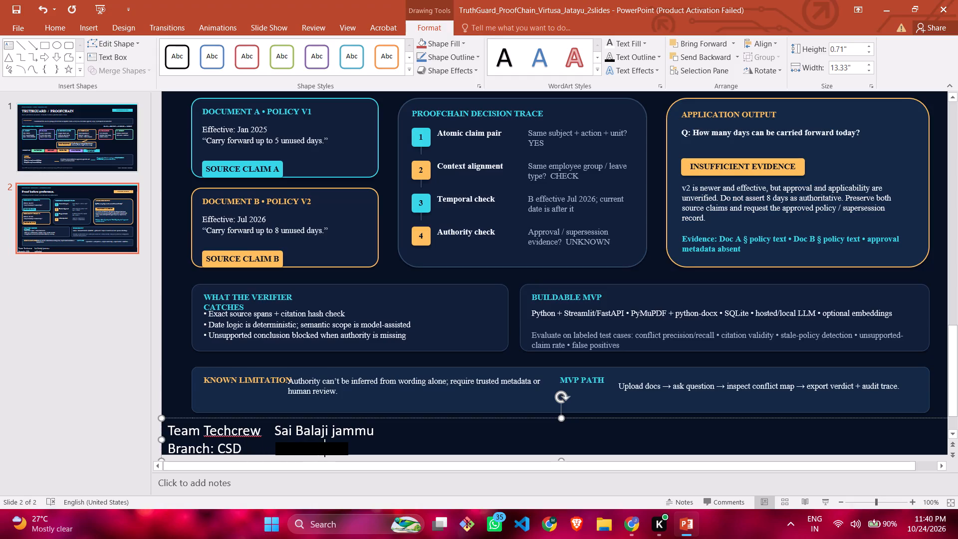
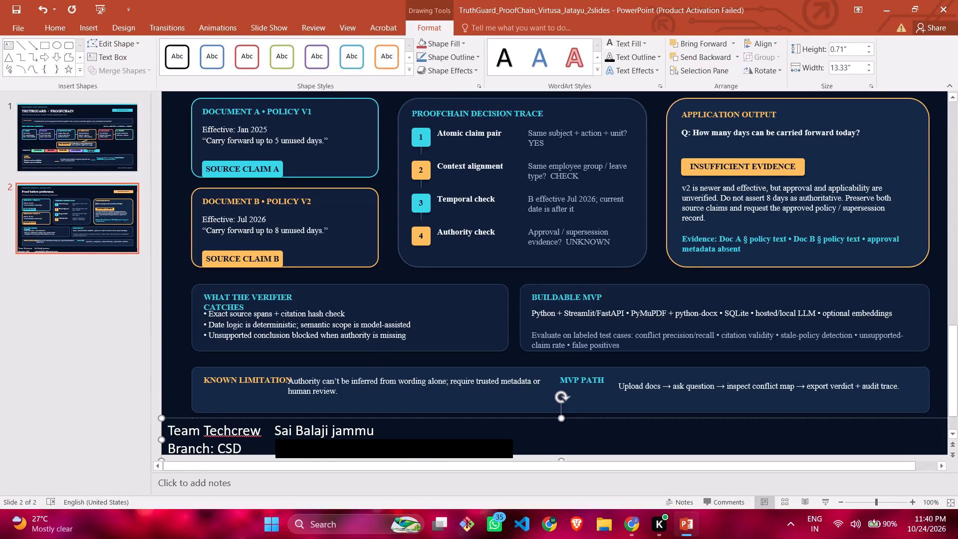
# Reduce the font size of the team member's name on the footer's first line to 14.
pyautogui.moveTo(385, 431); pyautogui.dragTo(285, 430)
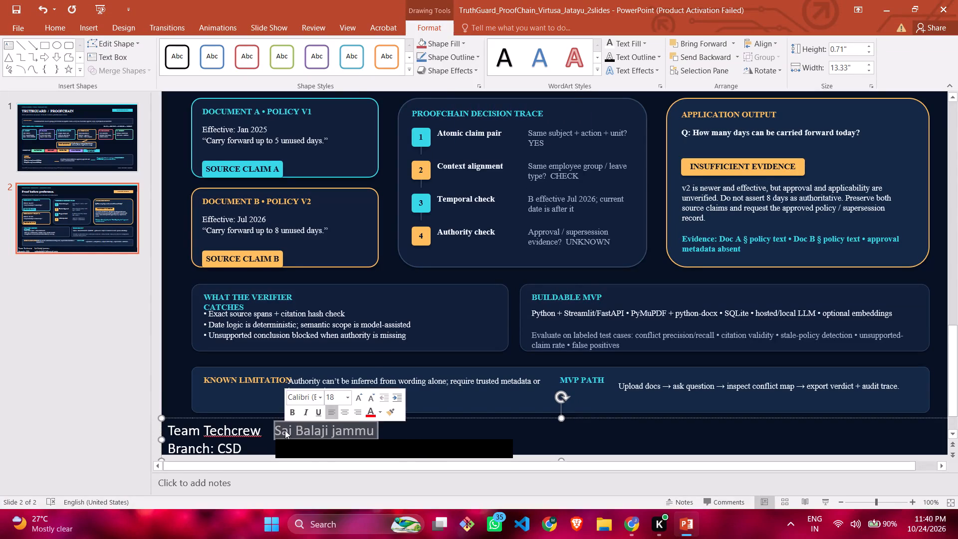
pyautogui.click(367, 399)
pyautogui.click(367, 399)
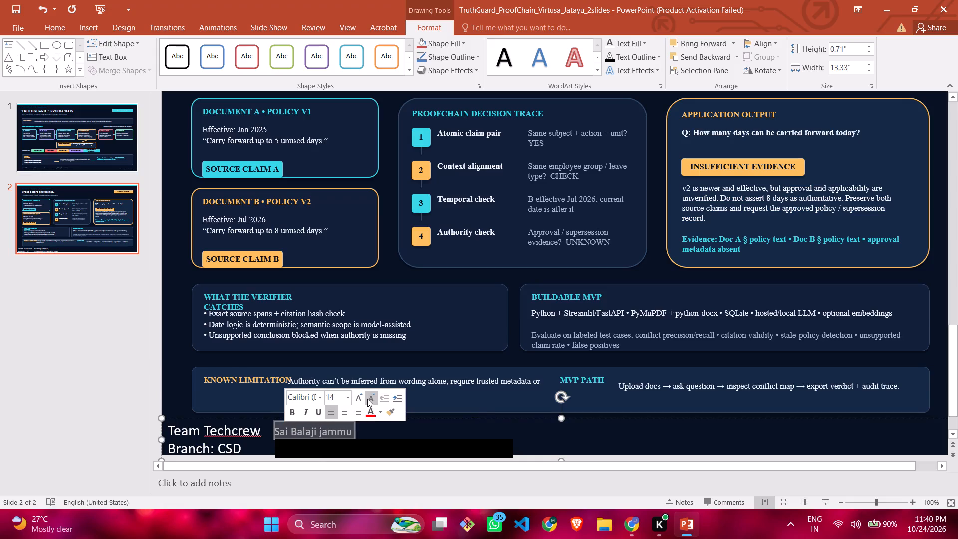
# Reduce the font size of the contact details after "Branch: CSD" on the footer's second line to 11.
pyautogui.click(433, 449)
pyautogui.moveTo(430, 448); pyautogui.dragTo(431, 448)
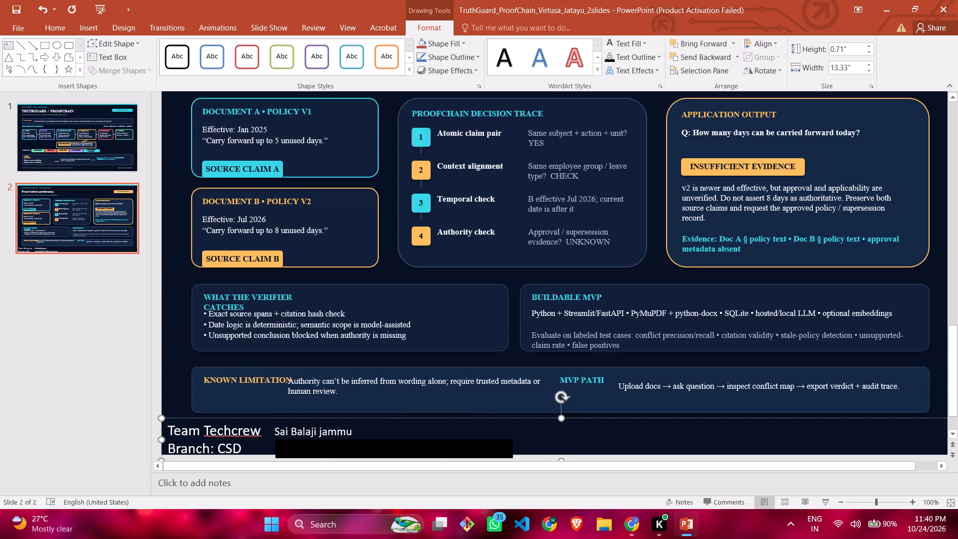
pyautogui.moveTo(431, 448); pyautogui.dragTo(328, 444)
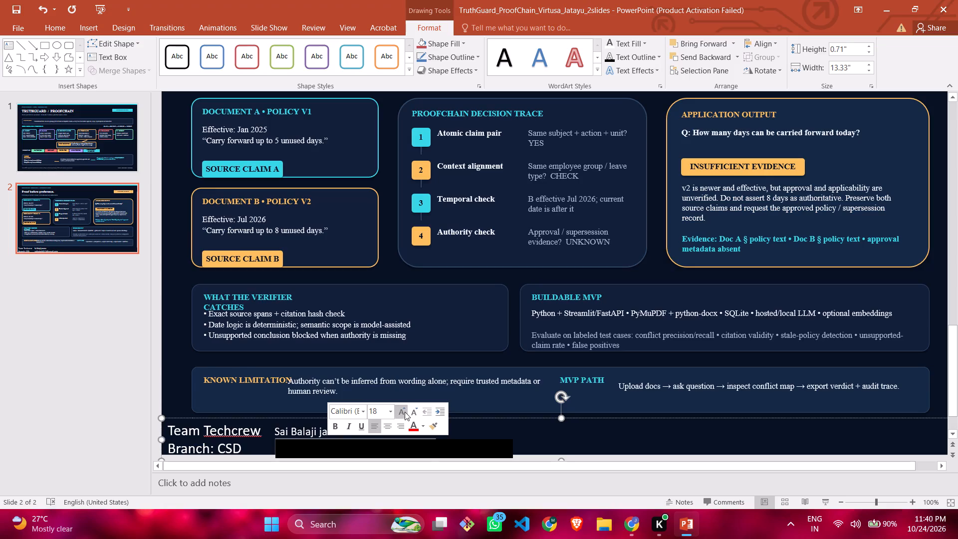
pyautogui.tripleClick(414, 410)
pyautogui.click(414, 410)
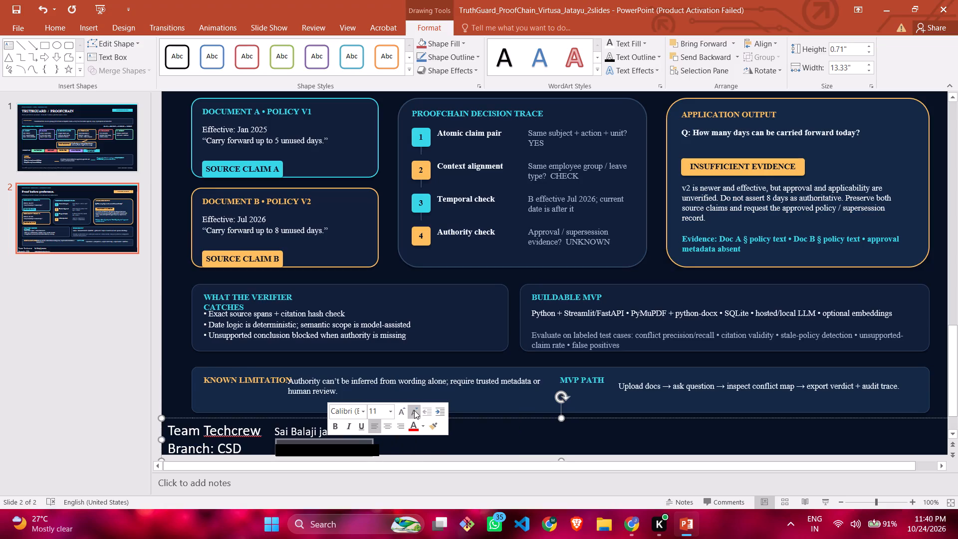
# Delete the text that follows "Branch: CSD" on the second line of the footer text box.
pyautogui.click(403, 450)
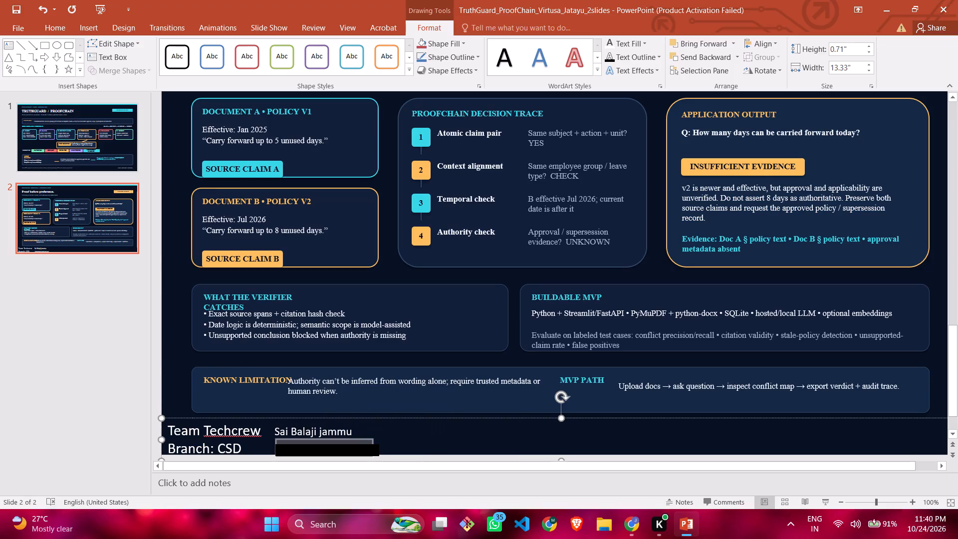
pyautogui.moveTo(359, 451); pyautogui.dragTo(359, 446)
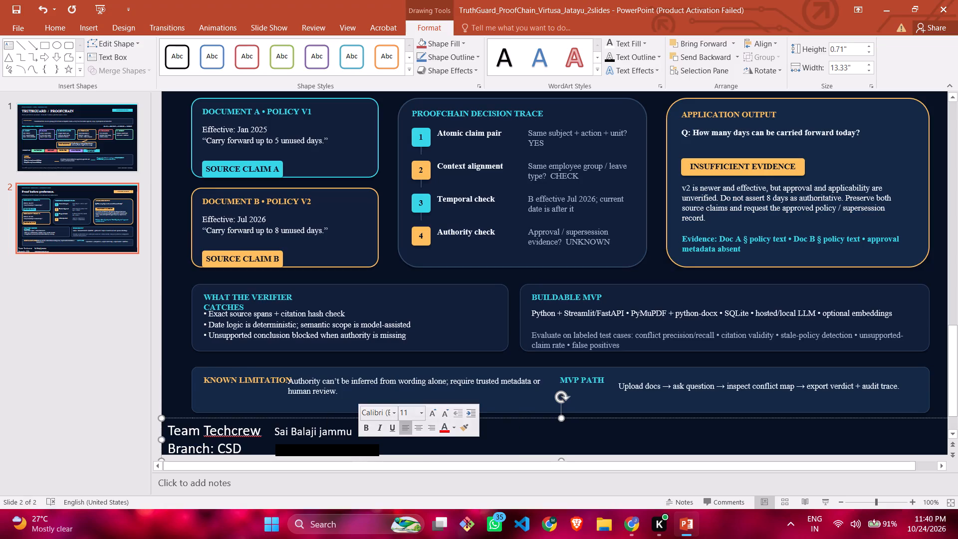
pyautogui.click(382, 451)
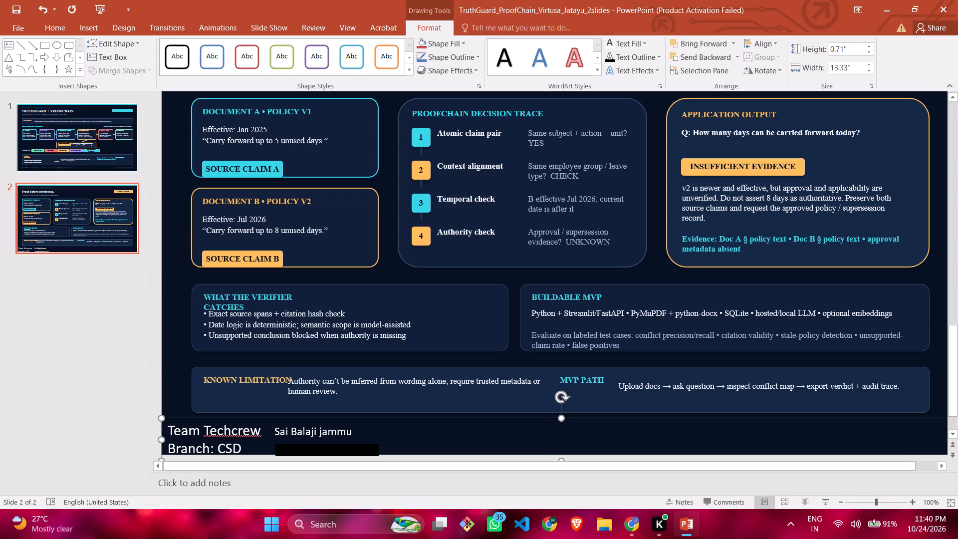
pyautogui.click(376, 449)
pyautogui.moveTo(371, 450); pyautogui.dragTo(304, 451)
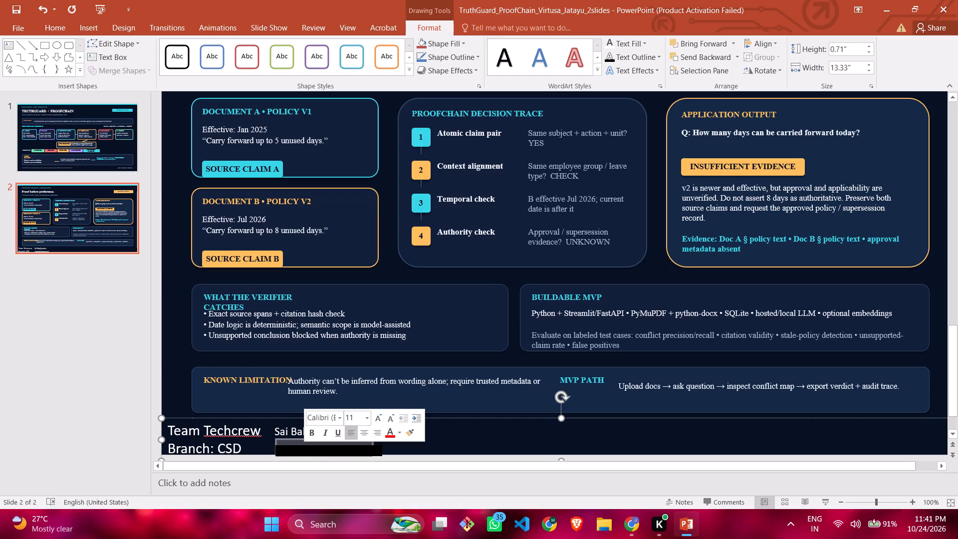
pyautogui.press('Delete')
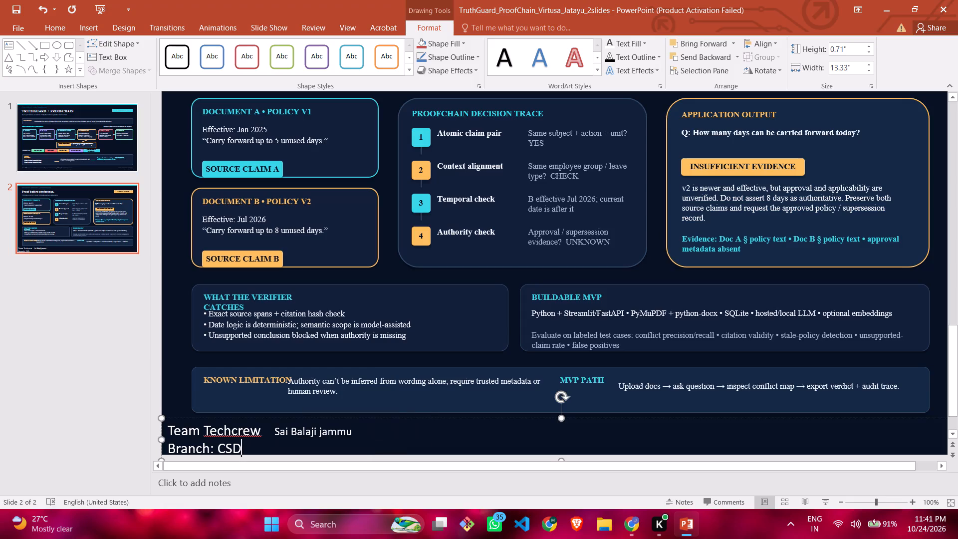
# Re-enter the first member's name after "Sai" on the footer's first line, with the surname capitalised.
pyautogui.click(346, 432)
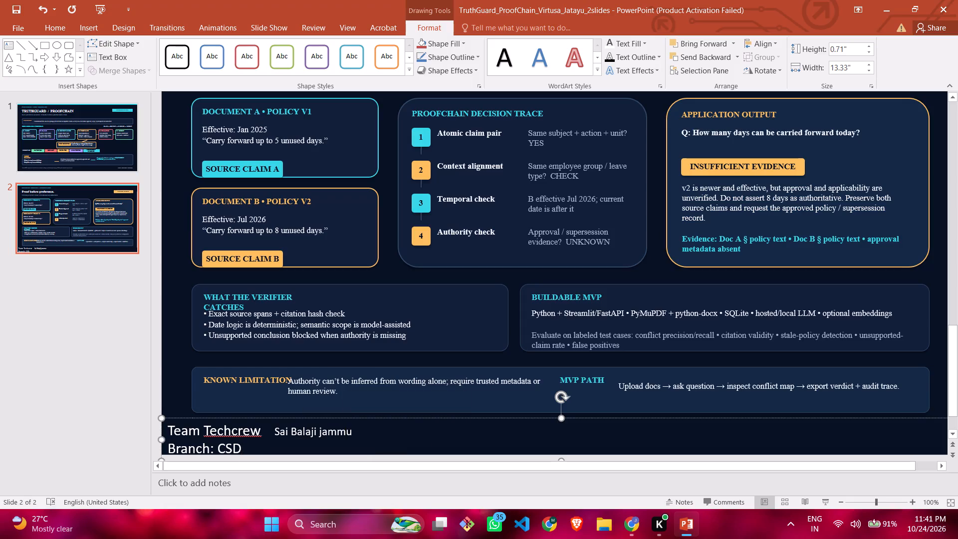
pyautogui.click(358, 430)
pyautogui.click(346, 434)
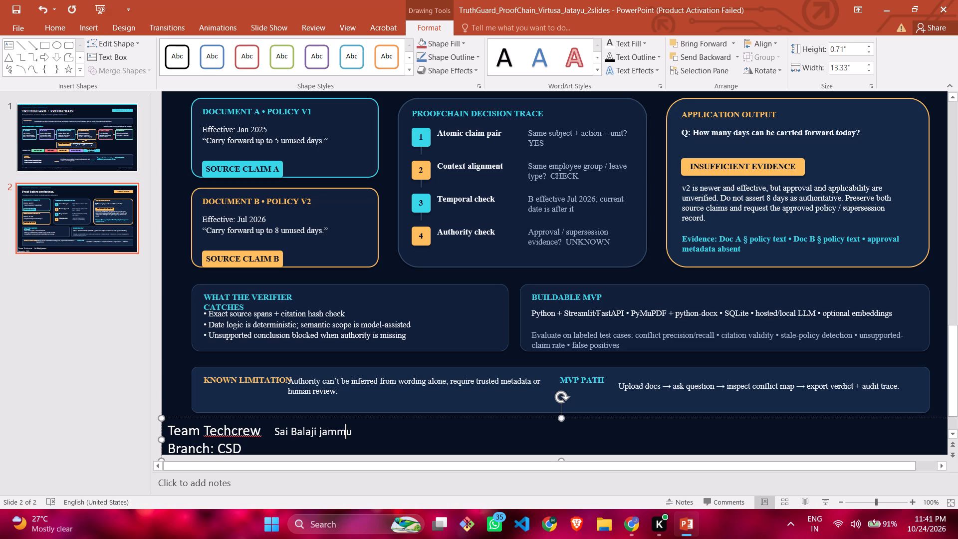
pyautogui.press('Right')
pyautogui.press('BackSpace')
pyautogui.press('BackSpace')
pyautogui.press('BackSpace')
pyautogui.press('BackSpace')
pyautogui.press('BackSpace')
pyautogui.press('BackSpace')
pyautogui.press('BackSpace')
pyautogui.press('BackSpace')
pyautogui.press('BackSpace')
pyautogui.press('BackSpace')
pyautogui.press('BackSpace')
pyautogui.press('BackSpace')
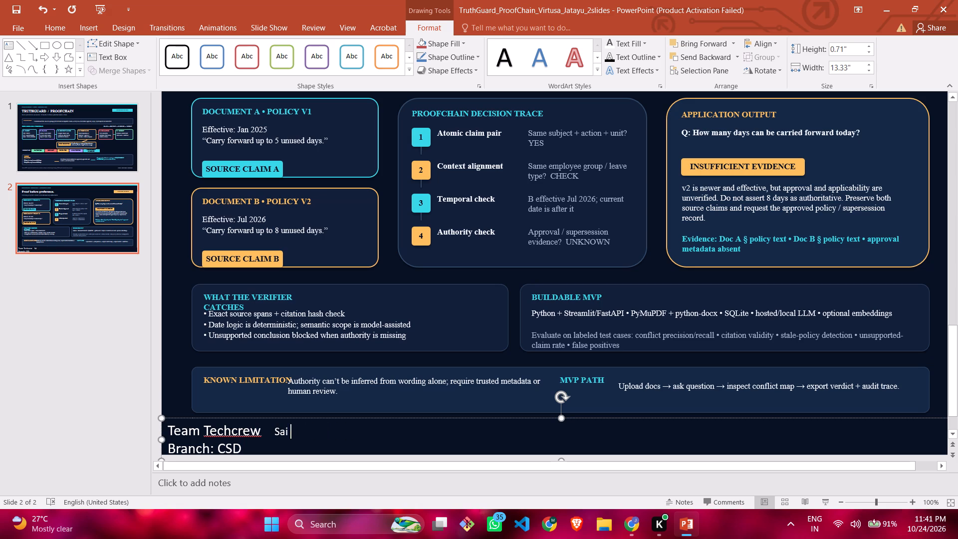
pyautogui.press('BackSpace')
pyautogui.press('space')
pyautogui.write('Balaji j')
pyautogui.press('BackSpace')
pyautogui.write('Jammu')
# Widen the gap between "Team Techcrew" and the first member's name by three spaces.
pyautogui.moveTo(351, 430); pyautogui.dragTo(271, 430)
pyautogui.click(287, 432)
pyautogui.click(354, 431)
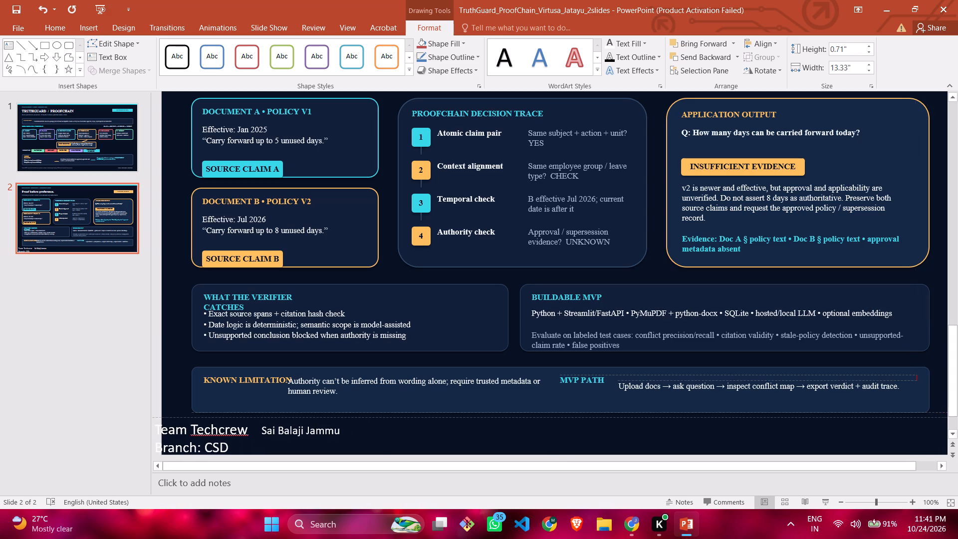
pyautogui.click(347, 430)
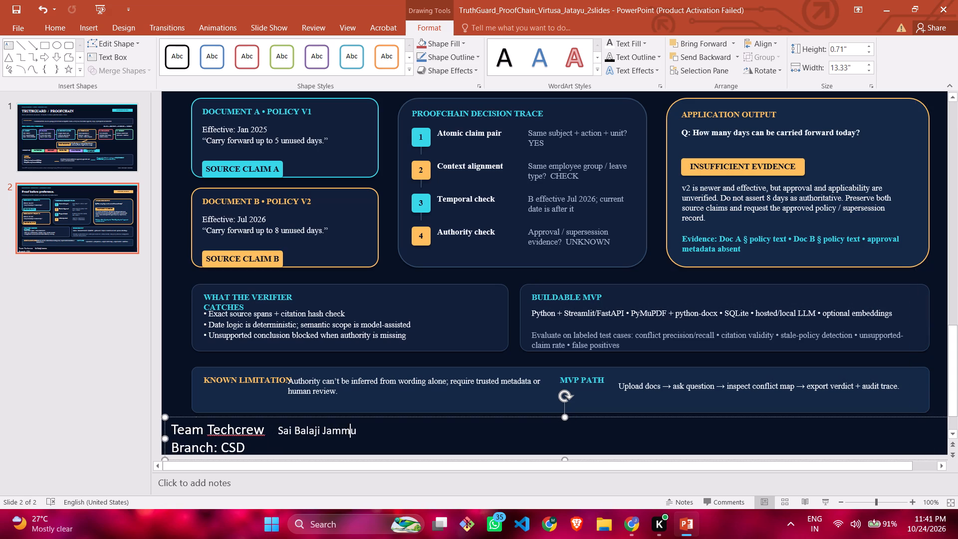
pyautogui.click(281, 431)
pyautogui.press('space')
pyautogui.press('Left')
pyautogui.press('Right')
pyautogui.press('BackSpace')
pyautogui.press('Left')
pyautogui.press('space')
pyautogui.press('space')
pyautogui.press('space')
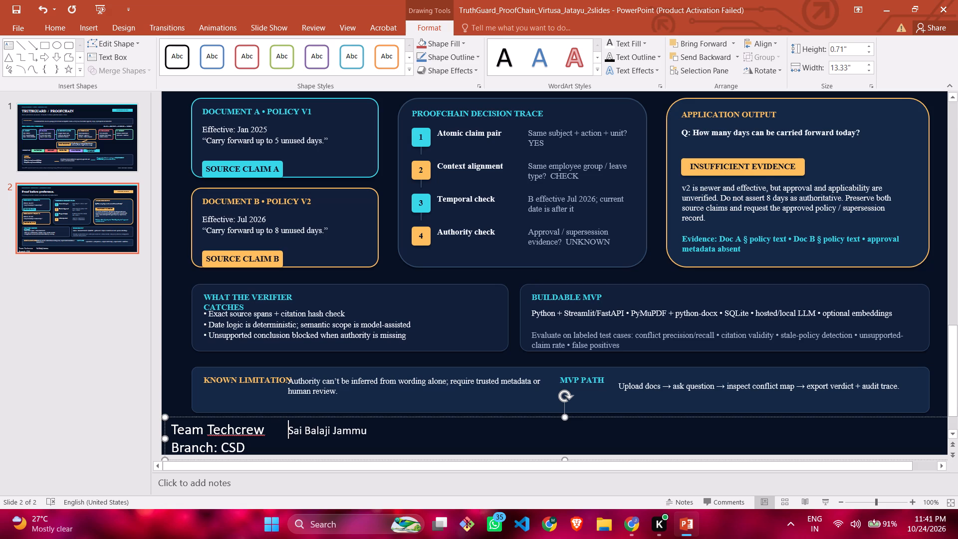
# Increase the font size of the first member's name in the footer to 18.
pyautogui.moveTo(367, 430); pyautogui.dragTo(328, 430)
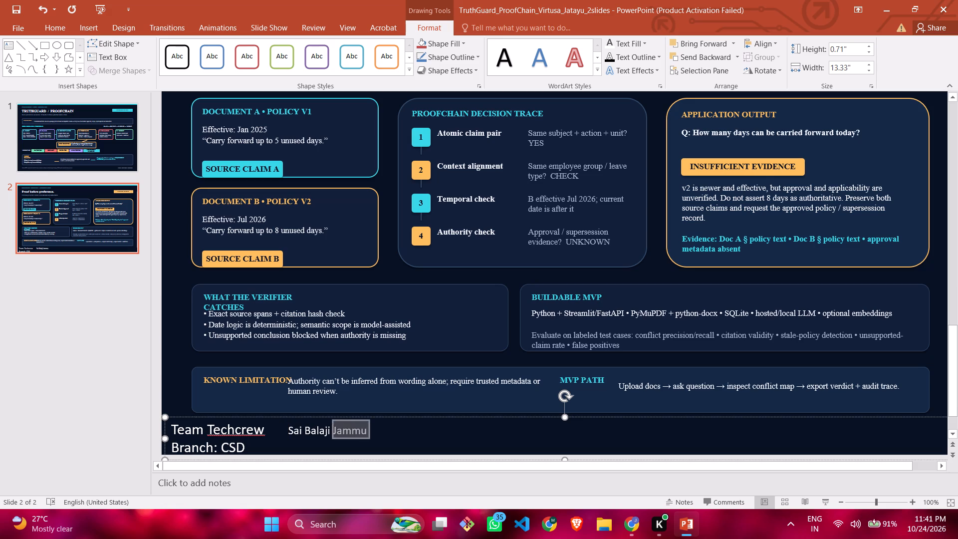
pyautogui.moveTo(328, 430); pyautogui.dragTo(290, 430)
pyautogui.tripleClick(361, 397)
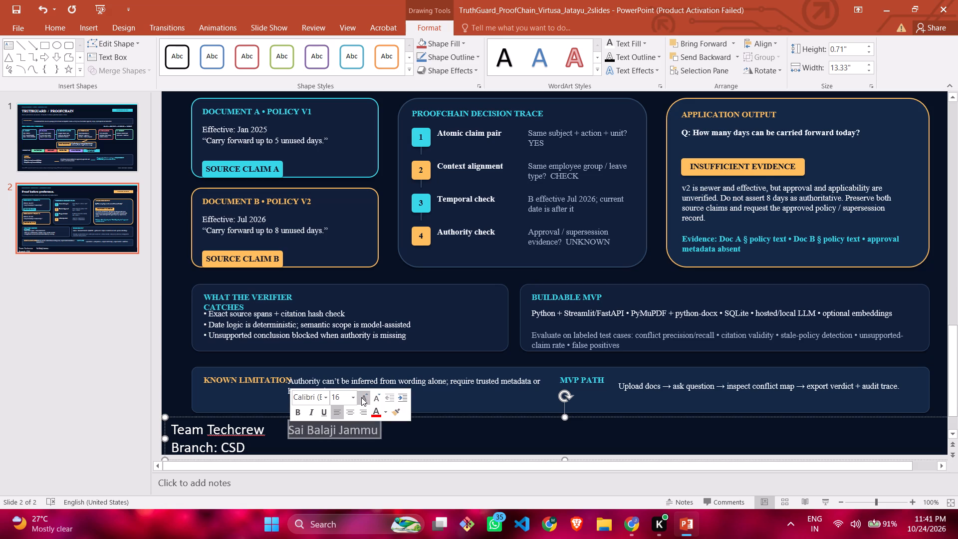
pyautogui.click(371, 397)
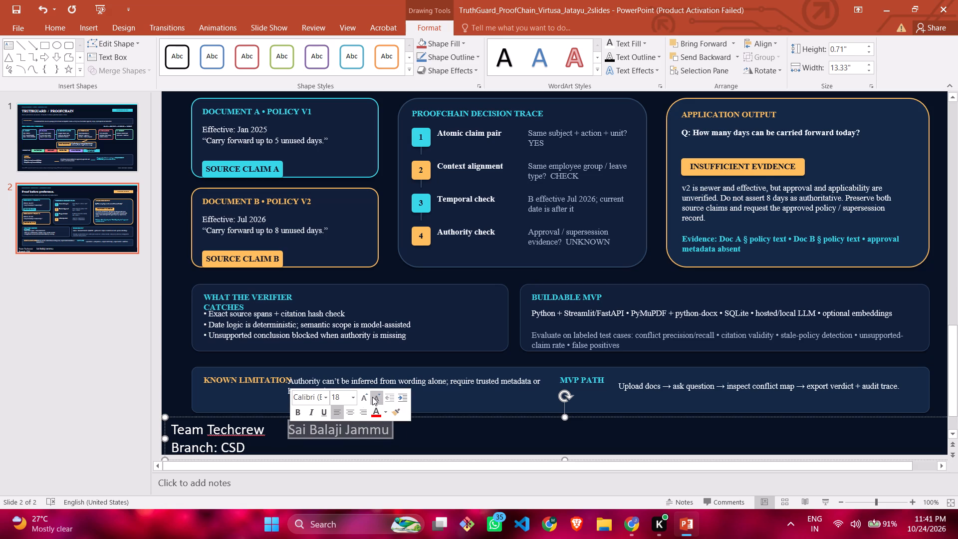
pyautogui.click(450, 437)
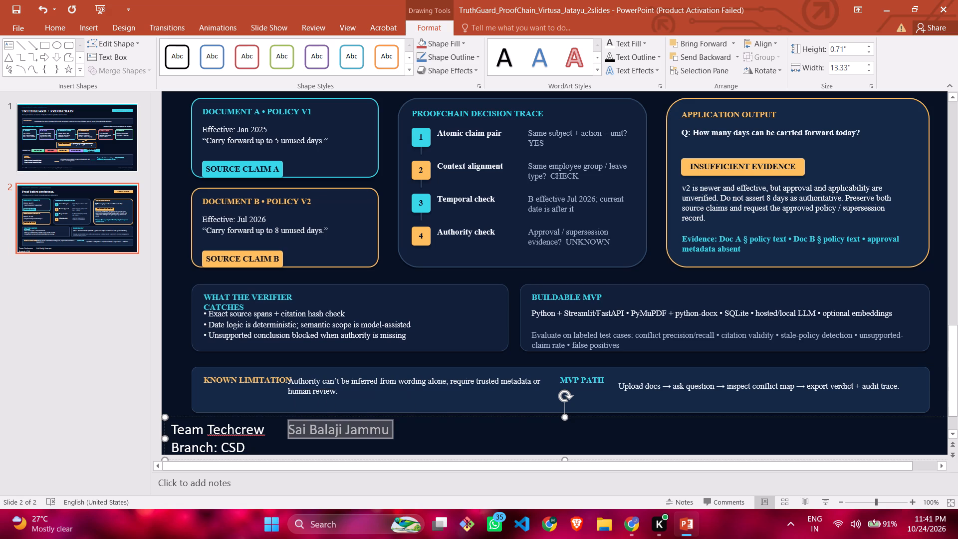
# Add the second member's full name on the footer's first line, six spaces after the first member's name.
pyautogui.click(398, 430)
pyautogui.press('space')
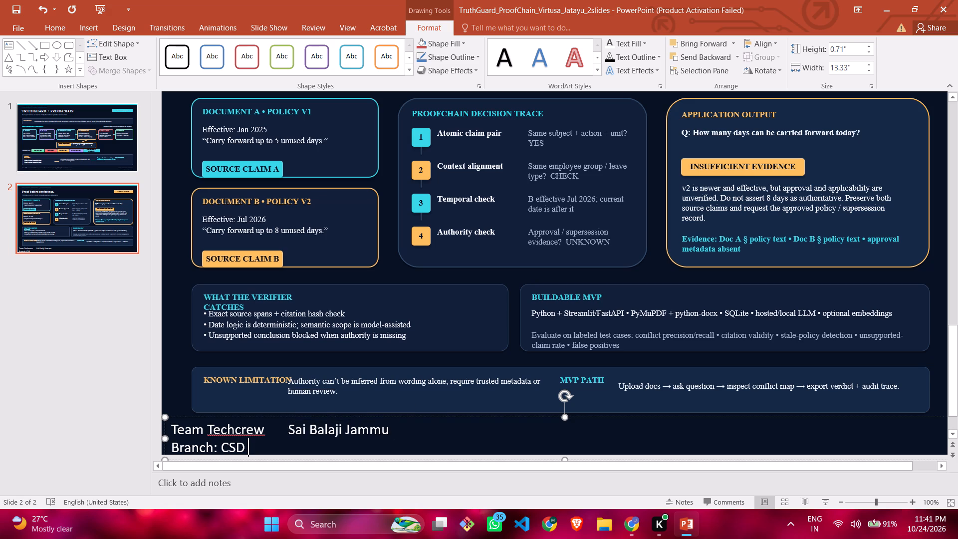
pyautogui.press('Up')
pyautogui.press('Right')
pyautogui.press('Right')
pyautogui.press('Right')
pyautogui.press('Right')
pyautogui.press('Right')
pyautogui.press('Right')
pyautogui.press('Right')
pyautogui.press('Right')
pyautogui.press('Right')
pyautogui.press('Right')
pyautogui.press('Right')
pyautogui.press('Right')
pyautogui.press('Right')
pyautogui.press('Right')
pyautogui.press('Right')
pyautogui.press('Right')
pyautogui.press('Right')
pyautogui.press('Right')
pyautogui.press('Right')
pyautogui.press('Right')
pyautogui.press('Left')
pyautogui.press('Left')
pyautogui.press('Left')
pyautogui.press('Left')
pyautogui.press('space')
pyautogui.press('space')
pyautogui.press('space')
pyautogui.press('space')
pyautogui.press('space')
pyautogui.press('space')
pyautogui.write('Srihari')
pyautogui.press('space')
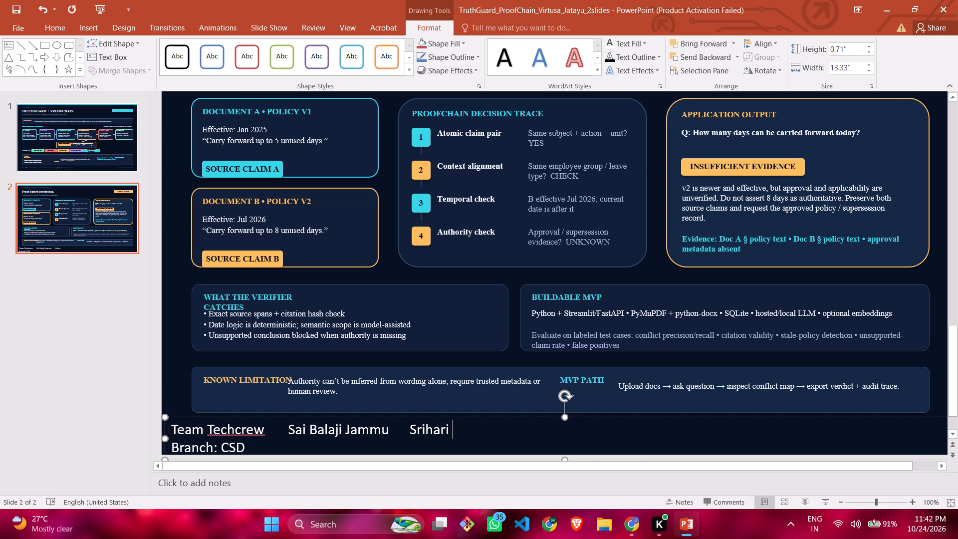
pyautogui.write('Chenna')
# Add the third member's full name on the footer's first line, four spaces after the second member's name.
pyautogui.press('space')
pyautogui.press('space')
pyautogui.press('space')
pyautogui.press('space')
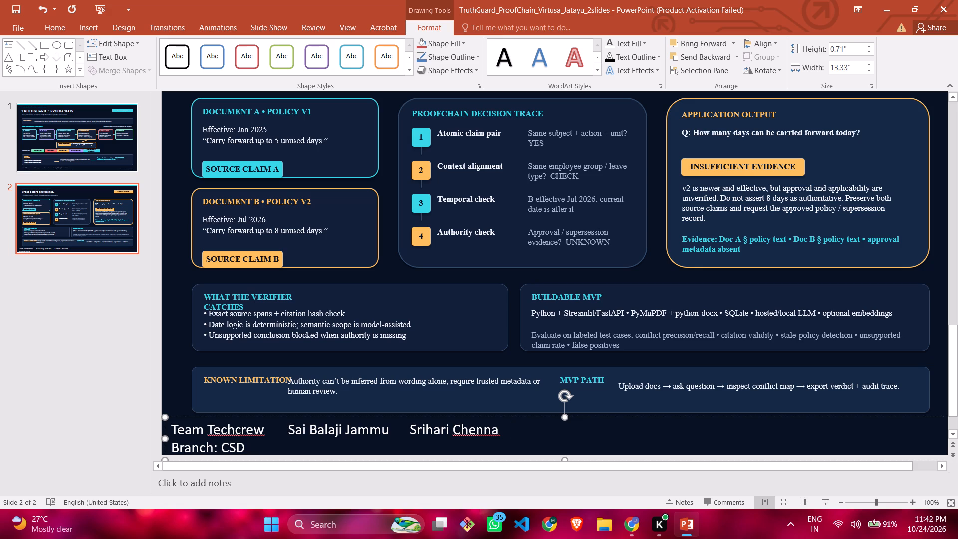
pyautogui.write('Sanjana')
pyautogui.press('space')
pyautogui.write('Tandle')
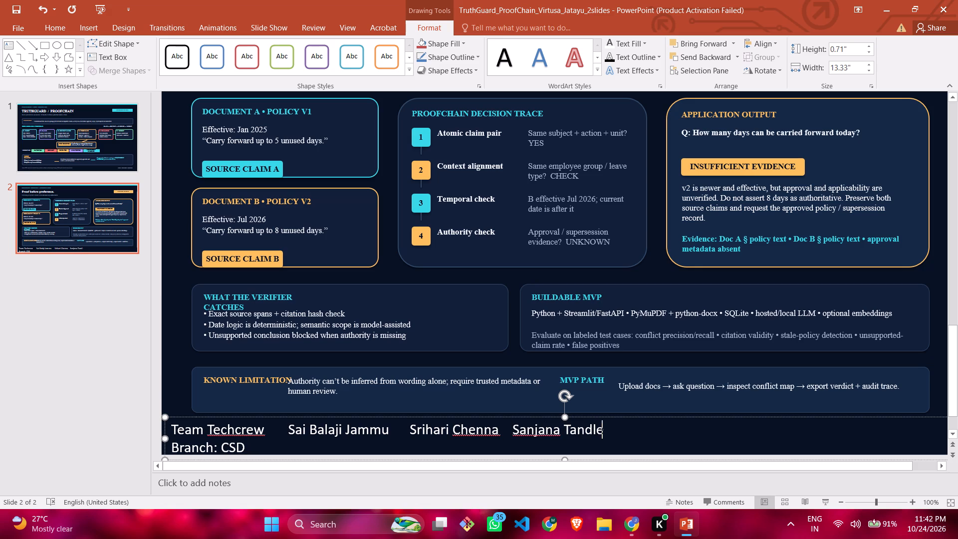
# Add the fourth member's full name on the footer's first line, four spaces after the third member's name.
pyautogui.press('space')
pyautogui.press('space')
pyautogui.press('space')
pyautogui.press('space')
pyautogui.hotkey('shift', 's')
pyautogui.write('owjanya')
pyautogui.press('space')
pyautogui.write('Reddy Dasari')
# Add the fifth member's full name on the footer's first line, two spaces after the fourth member's name.
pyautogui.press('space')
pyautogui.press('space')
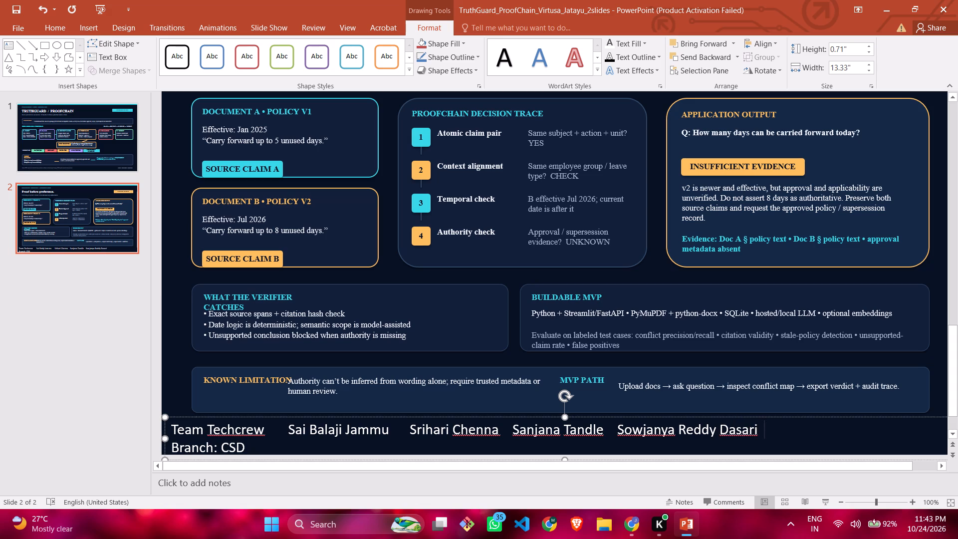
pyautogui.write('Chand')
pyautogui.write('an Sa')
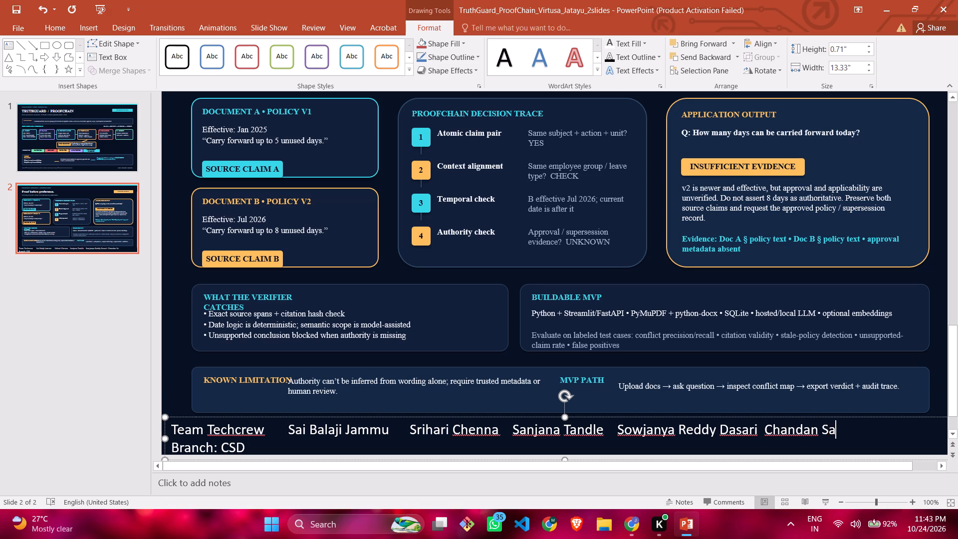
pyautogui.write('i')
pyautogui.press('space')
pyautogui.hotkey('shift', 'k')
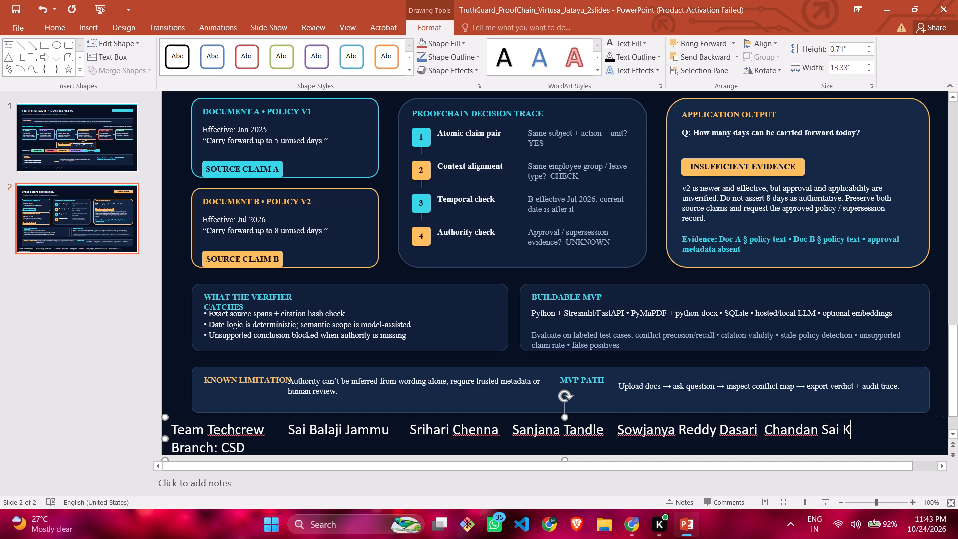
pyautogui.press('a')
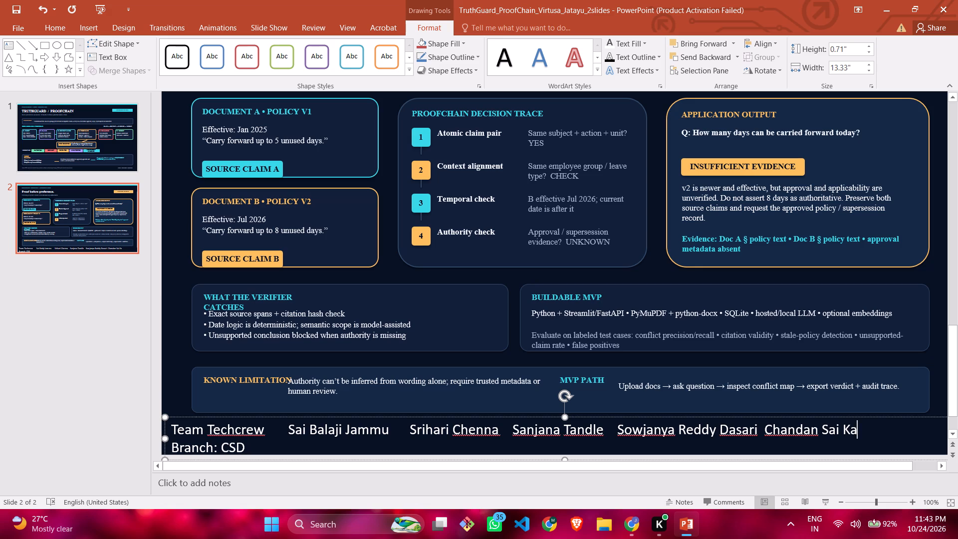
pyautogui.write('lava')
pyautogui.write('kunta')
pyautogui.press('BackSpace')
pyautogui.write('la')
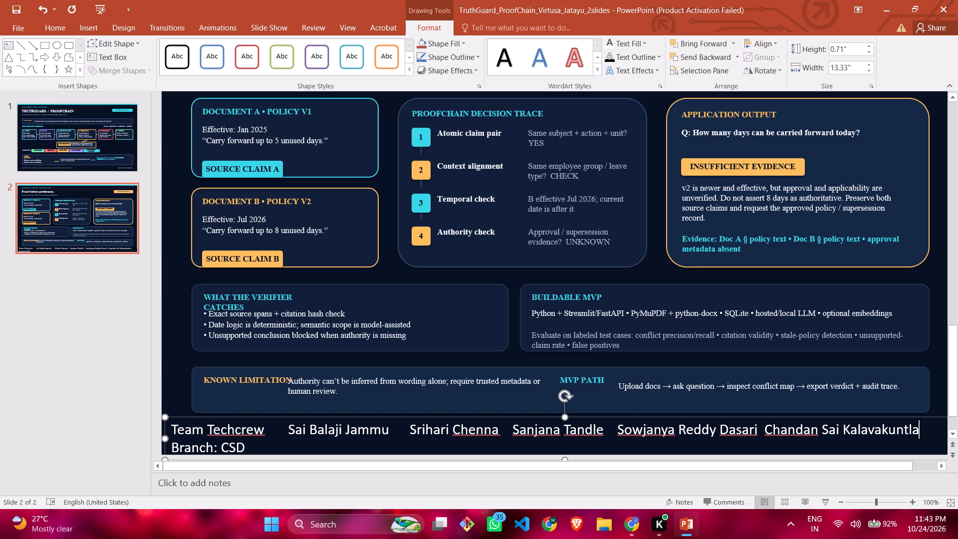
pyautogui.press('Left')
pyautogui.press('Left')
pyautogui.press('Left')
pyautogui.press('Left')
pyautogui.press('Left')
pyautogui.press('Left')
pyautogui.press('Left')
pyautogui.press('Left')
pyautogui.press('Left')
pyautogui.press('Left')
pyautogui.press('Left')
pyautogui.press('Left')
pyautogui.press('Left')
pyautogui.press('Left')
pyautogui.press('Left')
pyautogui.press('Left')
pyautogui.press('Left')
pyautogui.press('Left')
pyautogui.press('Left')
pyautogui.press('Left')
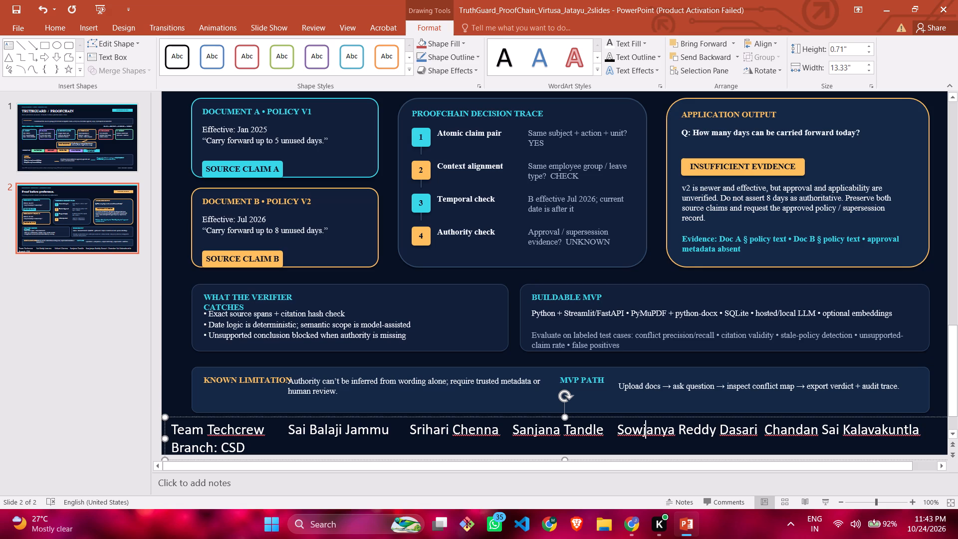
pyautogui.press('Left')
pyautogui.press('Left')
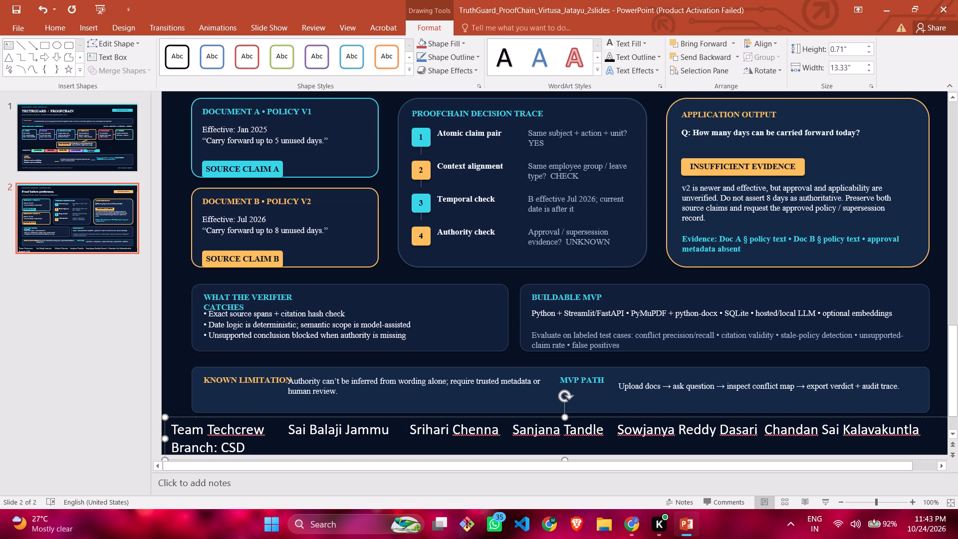
# Draw a straight vertical divider line about 0.28" high between the first and second members' names in the footer.
pyautogui.click(94, 30)
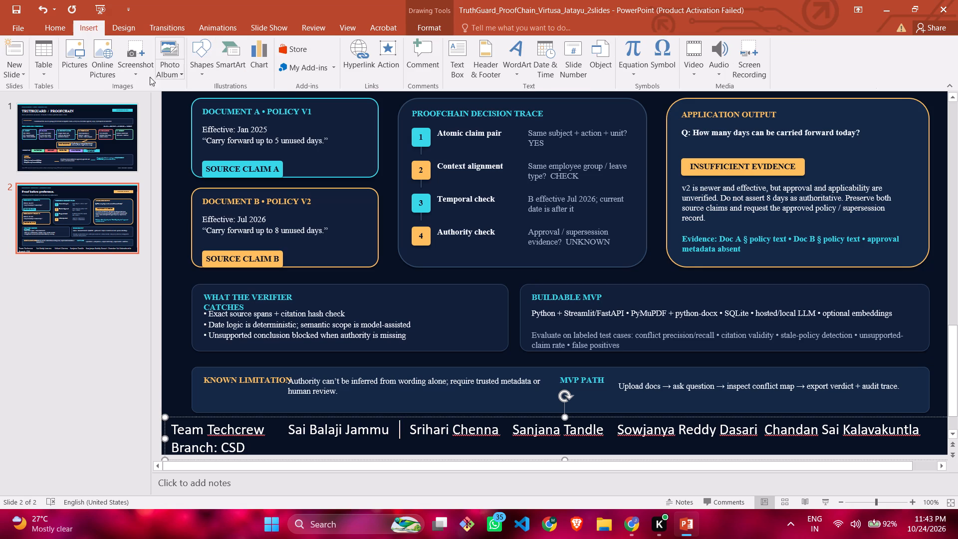
pyautogui.click(201, 63)
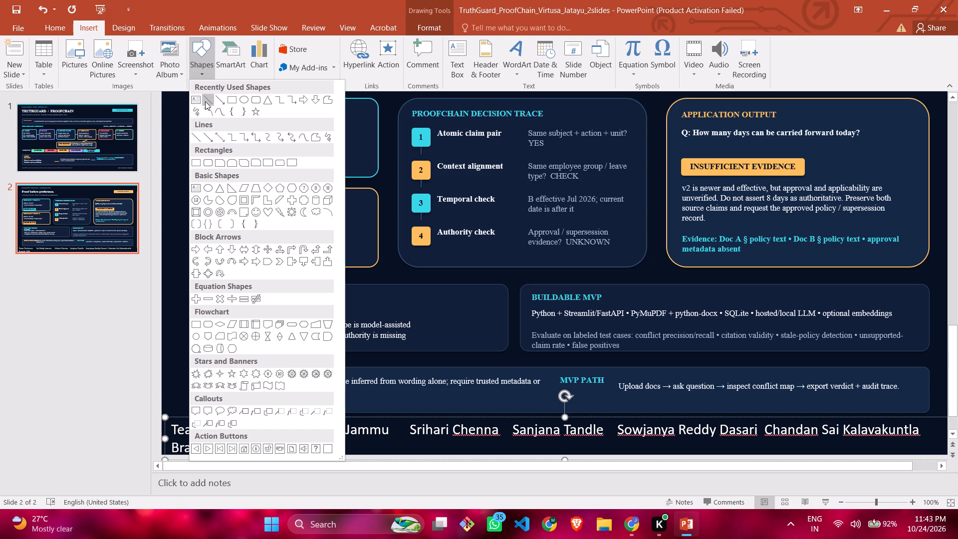
pyautogui.click(197, 138)
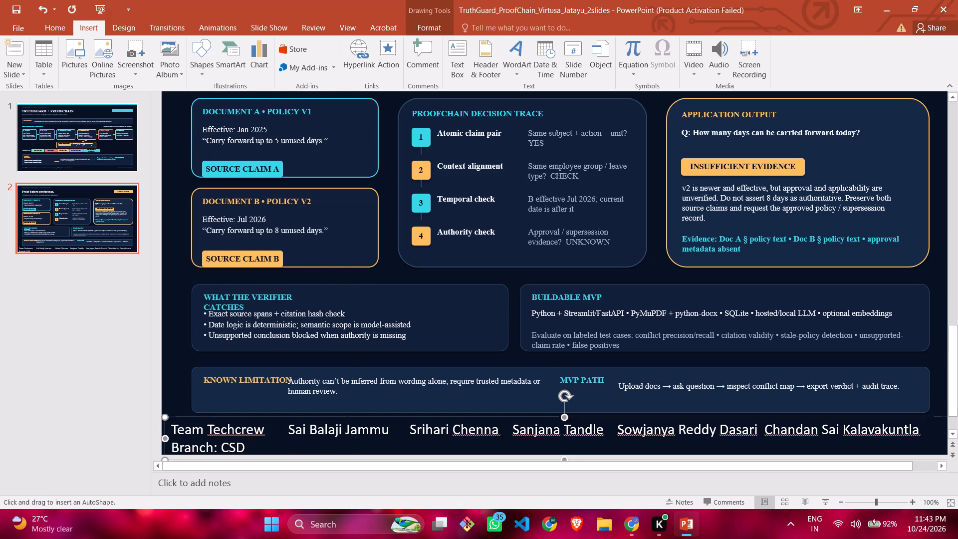
pyautogui.moveTo(398, 423); pyautogui.dragTo(395, 436)
pyautogui.moveTo(395, 436); pyautogui.dragTo(398, 437)
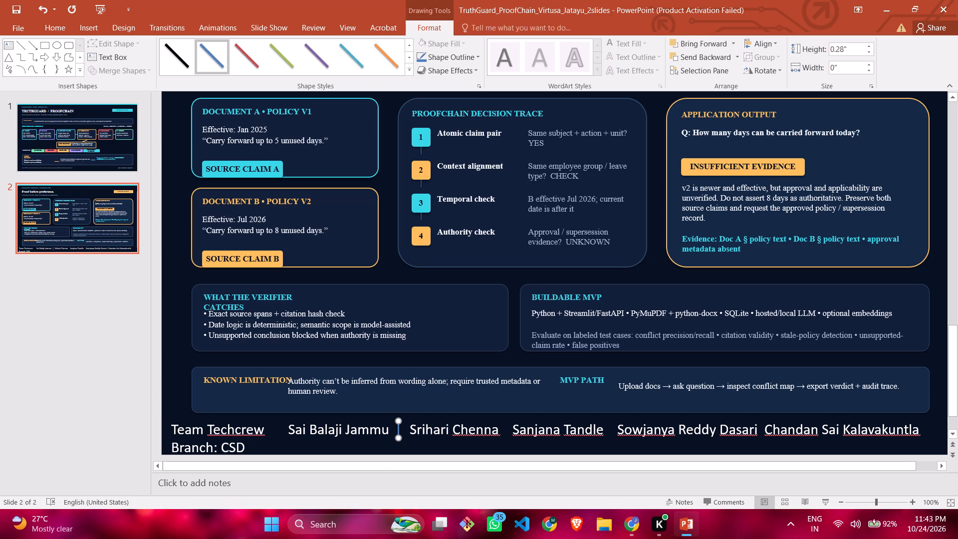
pyautogui.click(187, 362)
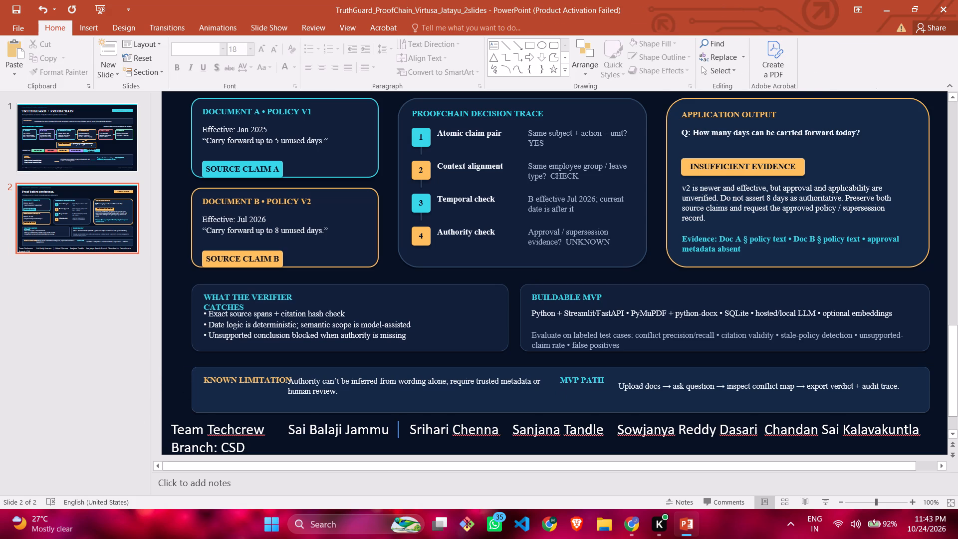
# Copy the vertical divider line and place the duplicate between the second and third members' names, level with the original.
pyautogui.click(400, 435)
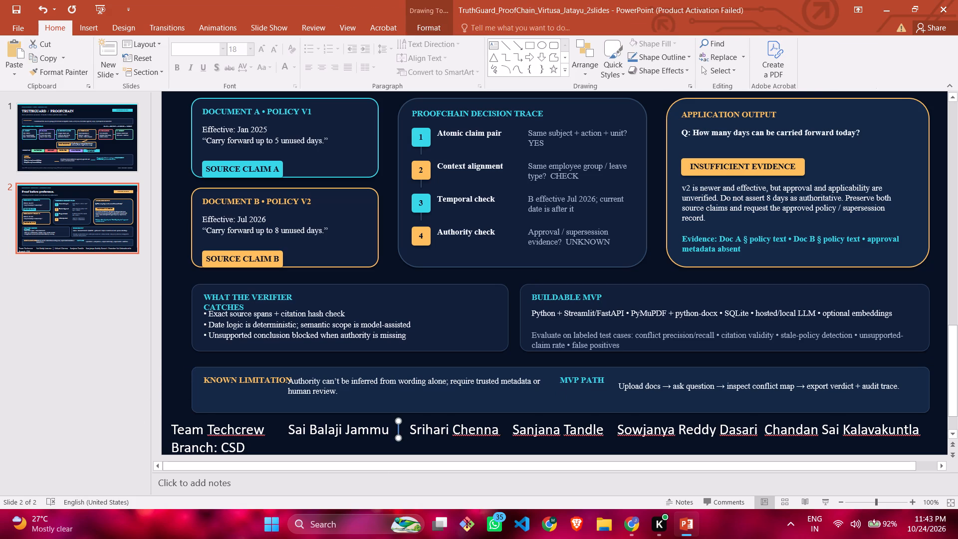
pyautogui.hotkey('ctrl', 'c')
pyautogui.click(507, 430)
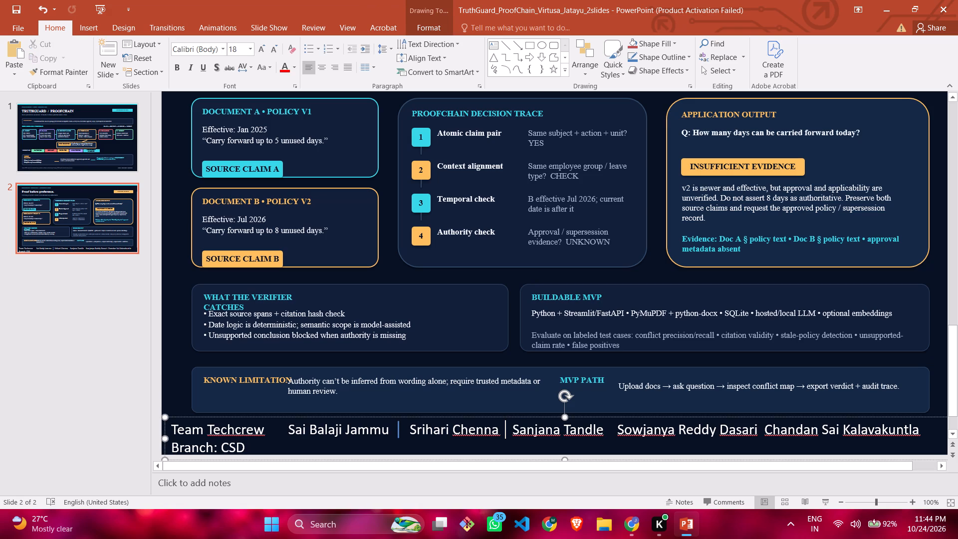
pyautogui.hotkey('ctrl', 'v')
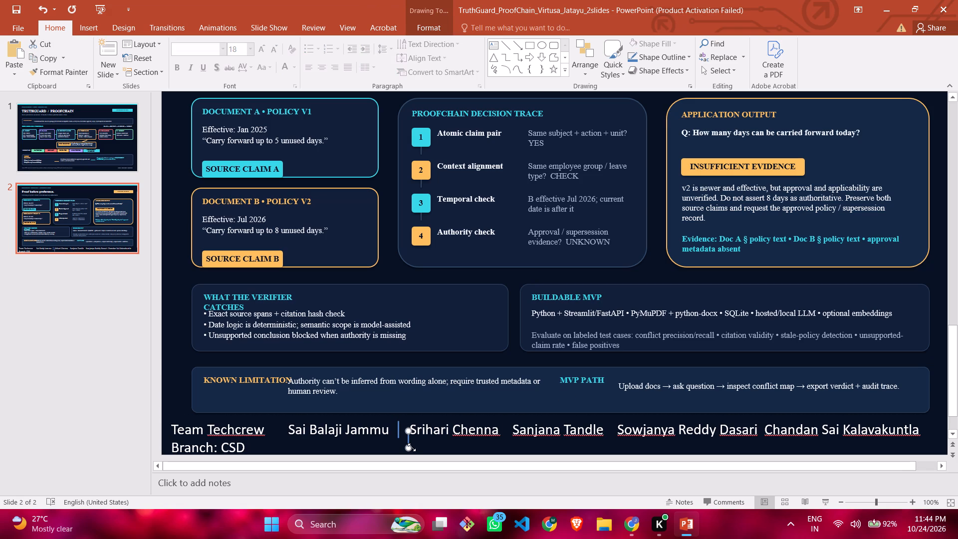
pyautogui.moveTo(410, 438); pyautogui.dragTo(449, 435)
pyautogui.moveTo(449, 435); pyautogui.dragTo(506, 430)
pyautogui.moveTo(506, 430); pyautogui.dragTo(506, 428)
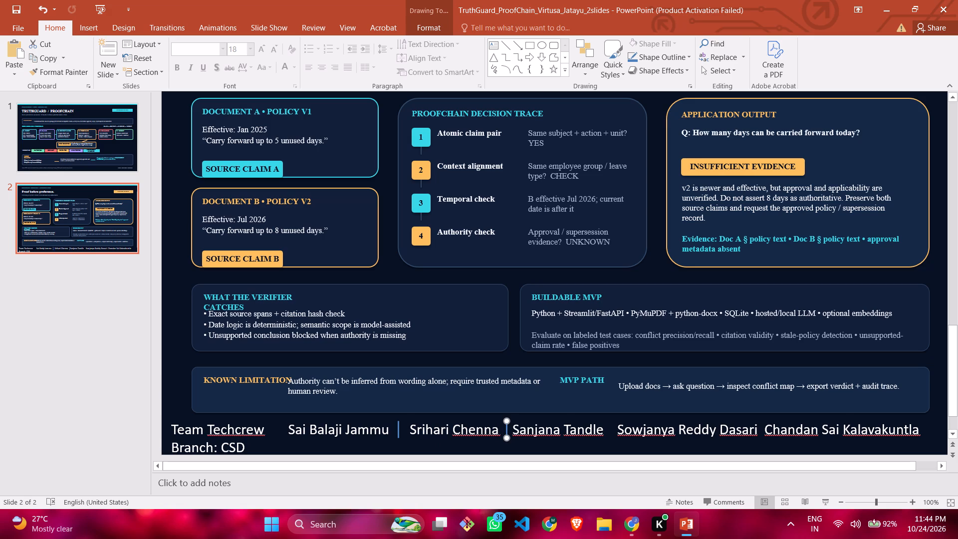
# Add one space after the third member's name and place another copy of the divider line between the third and fourth names.
pyautogui.click(608, 430)
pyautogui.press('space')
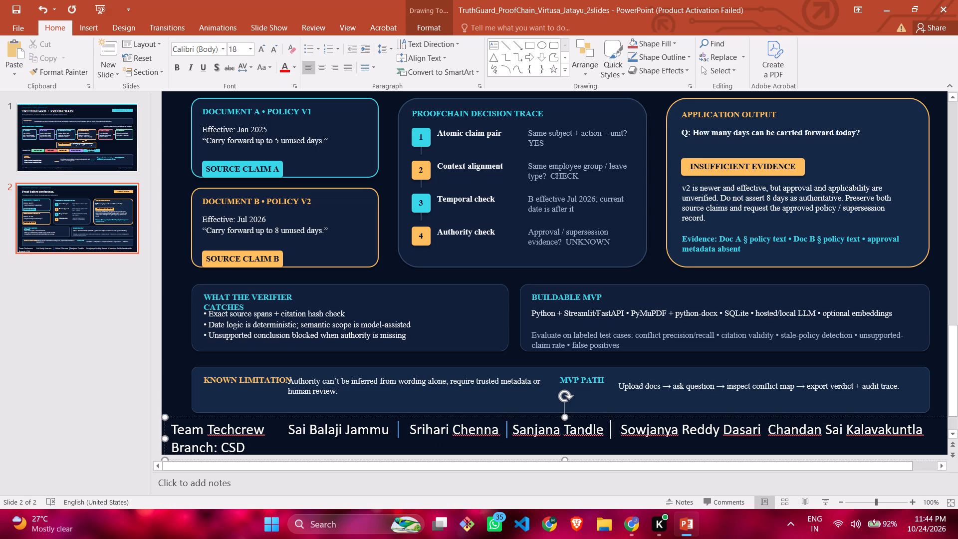
pyautogui.hotkey('ctrl', 'v')
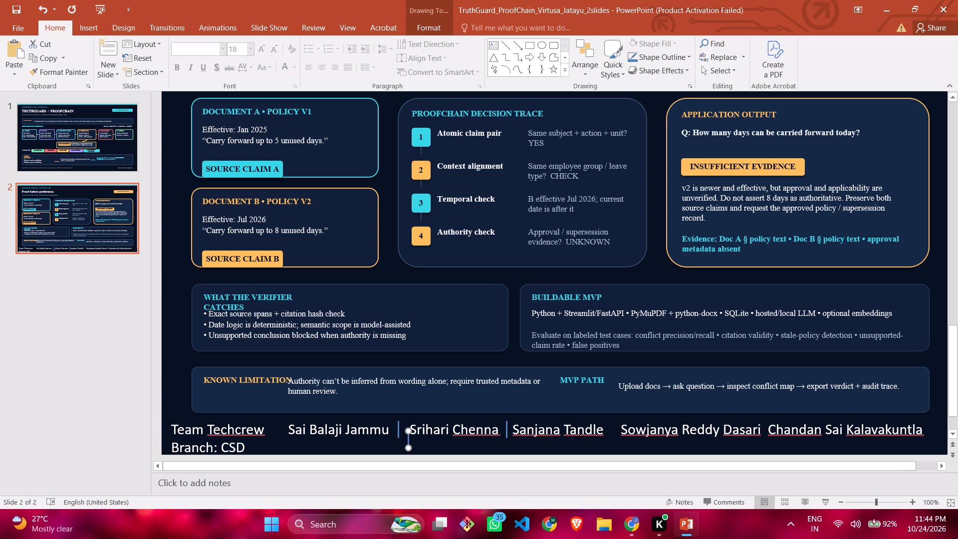
pyautogui.moveTo(408, 439); pyautogui.dragTo(587, 430)
pyautogui.moveTo(587, 430); pyautogui.dragTo(611, 430)
pyautogui.moveTo(611, 430); pyautogui.dragTo(611, 427)
pyautogui.moveTo(611, 427); pyautogui.dragTo(611, 428)
pyautogui.click(591, 450)
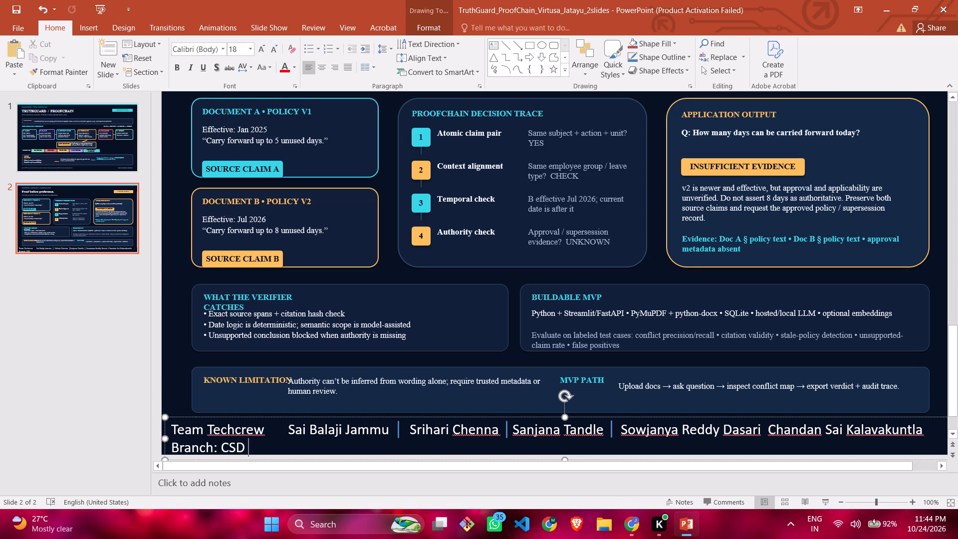
# Add one space before the fifth member's name and place another copy of the divider line between the fourth and fifth names.
pyautogui.click(767, 432)
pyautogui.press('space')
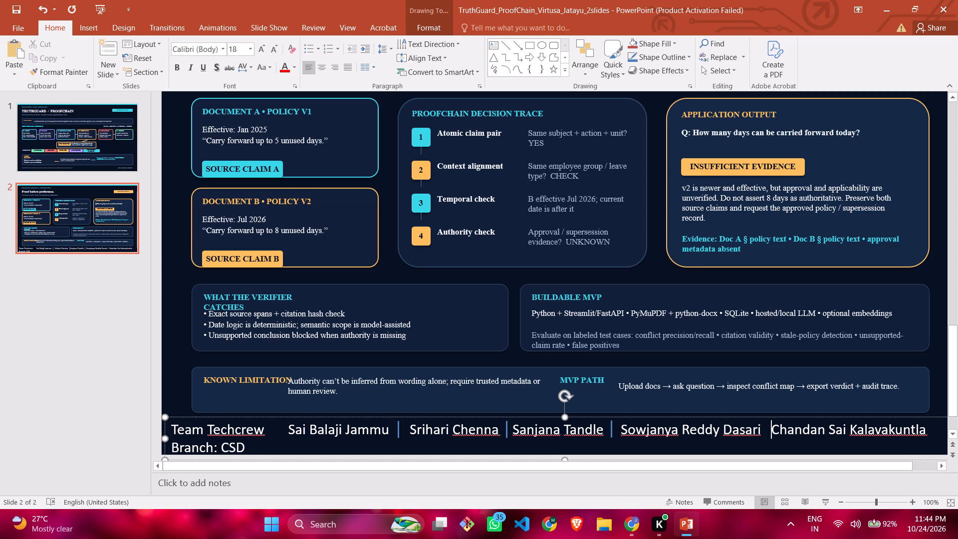
pyautogui.press('Left')
pyautogui.hotkey('ctrl', 'v')
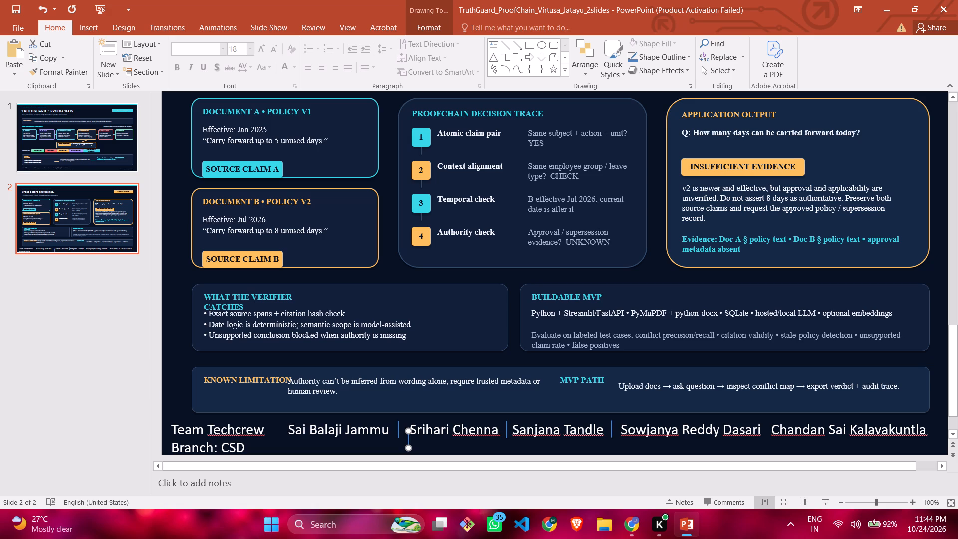
pyautogui.moveTo(408, 441); pyautogui.dragTo(562, 456)
pyautogui.moveTo(562, 456); pyautogui.dragTo(770, 435)
pyautogui.moveTo(770, 435); pyautogui.dragTo(767, 432)
# Fine-tune the position of the divider line between the fourth and fifth members' names in slide 2's footer.
pyautogui.moveTo(767, 432); pyautogui.dragTo(768, 429)
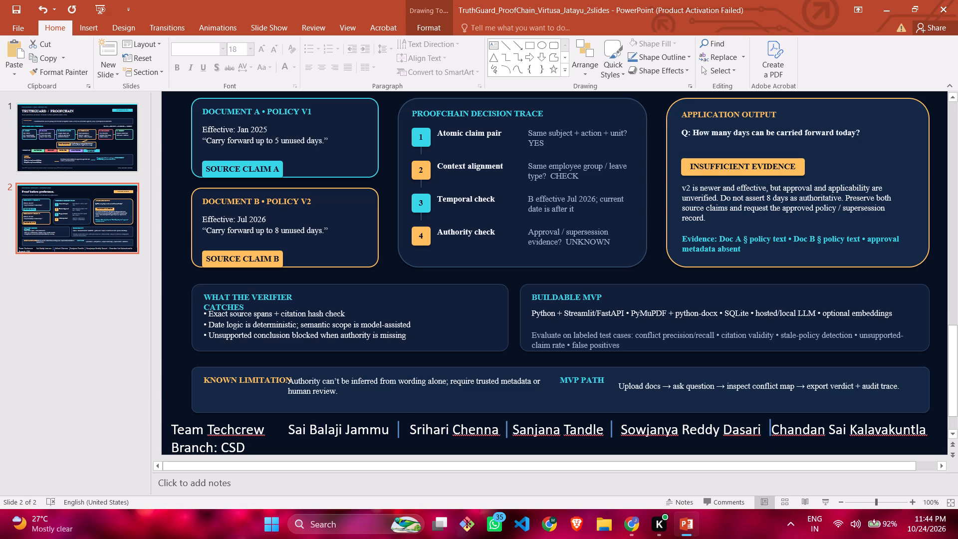
pyautogui.moveTo(768, 429); pyautogui.dragTo(767, 429)
pyautogui.moveTo(767, 429); pyautogui.dragTo(767, 429)
pyautogui.click(751, 443)
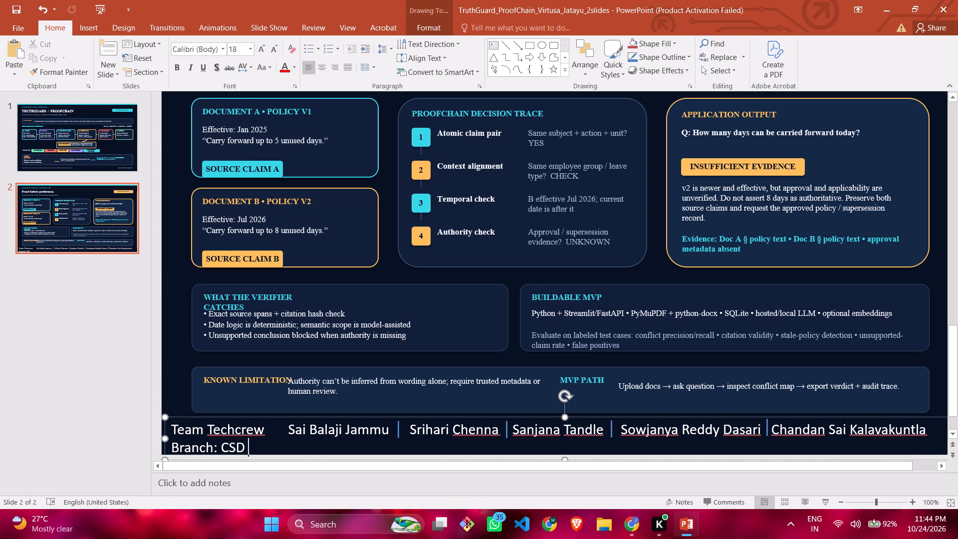
pyautogui.click(766, 425)
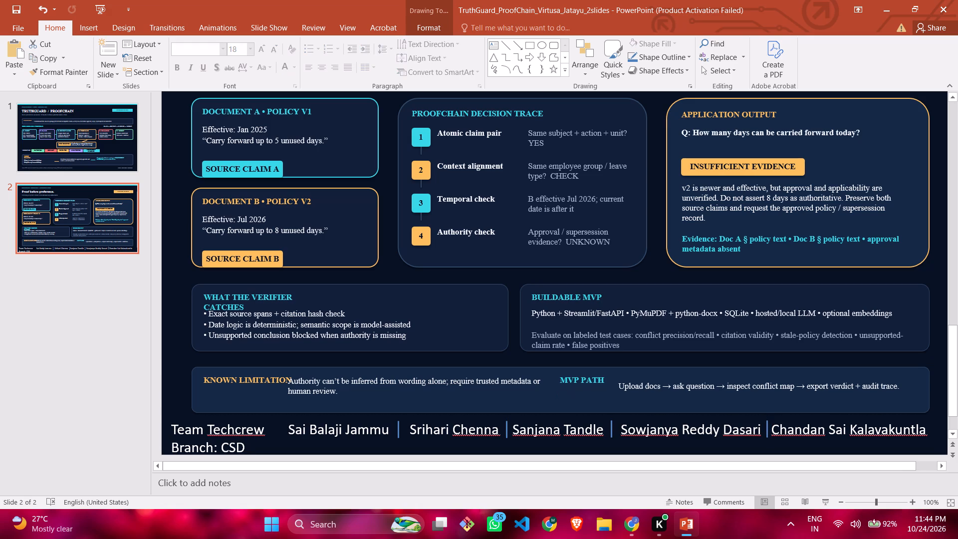
pyautogui.click(726, 440)
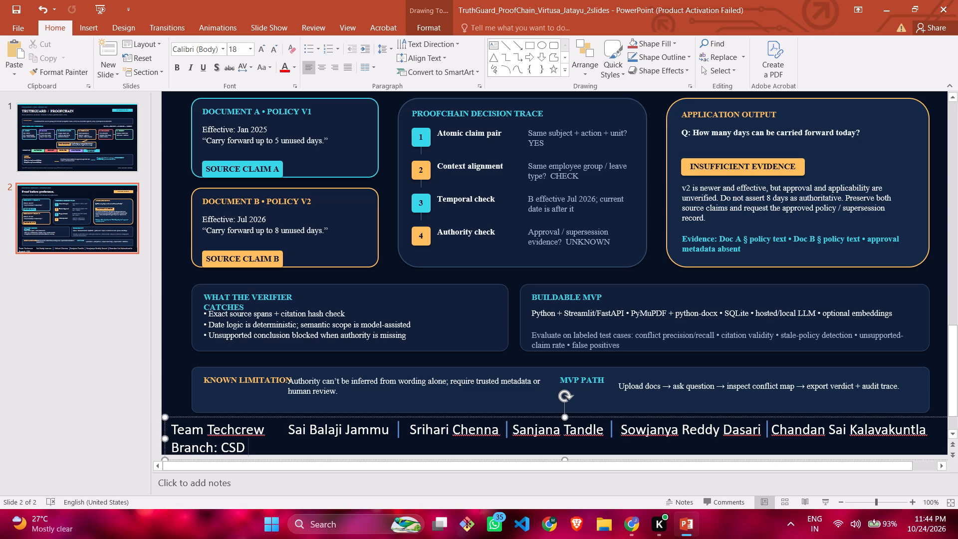
# Zoom out to 90% and review slide 2's finished footer and the layout of both slides.
pyautogui.scroll(-2, 798, 372)
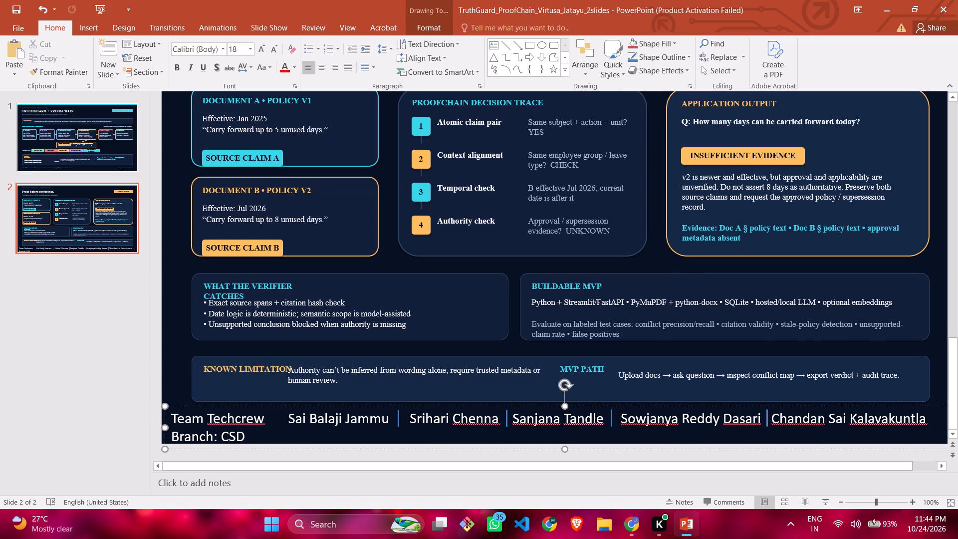
pyautogui.scroll(-4, 798, 372)
pyautogui.click(841, 503)
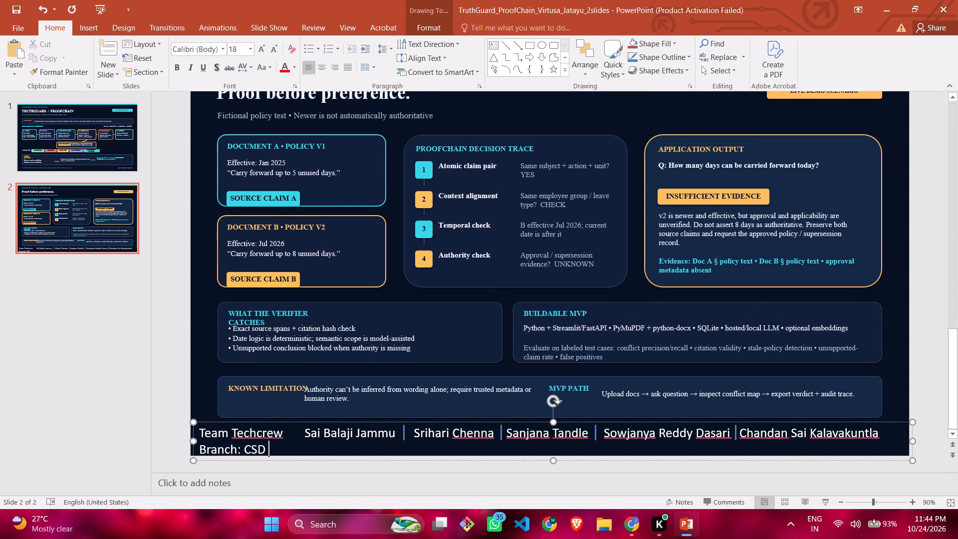
pyautogui.click(919, 391)
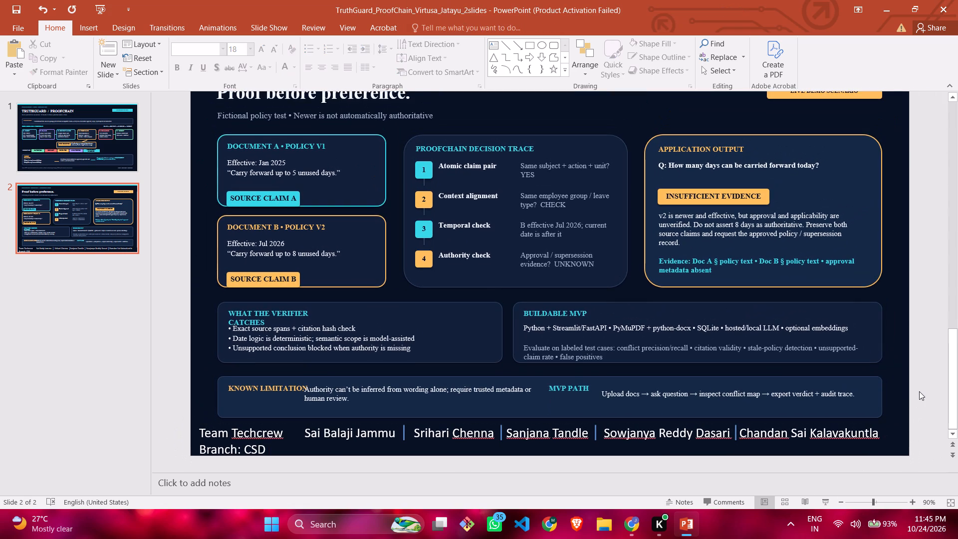
pyautogui.scroll(-4, 919, 391)
pyautogui.scroll(7, 919, 391)
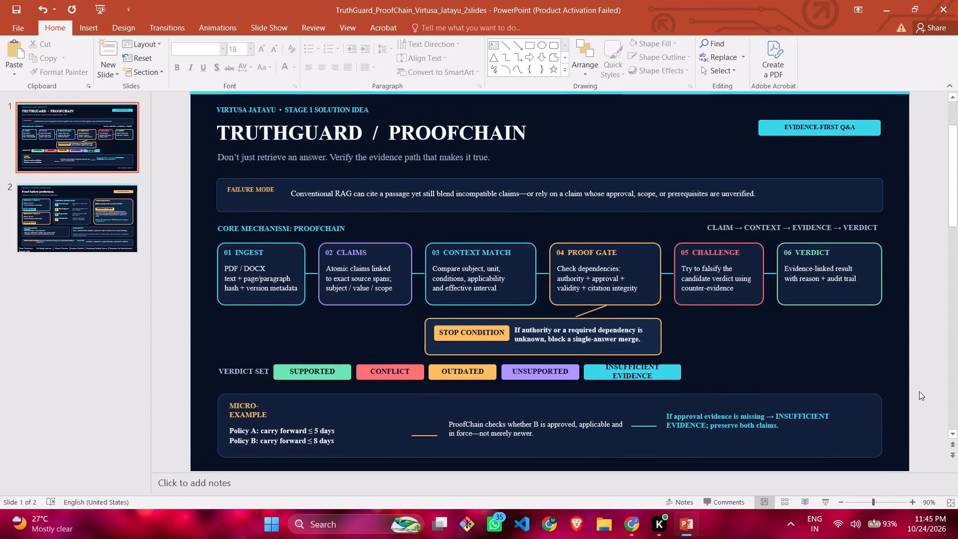
pyautogui.scroll(4, 919, 391)
pyautogui.scroll(-6, 919, 391)
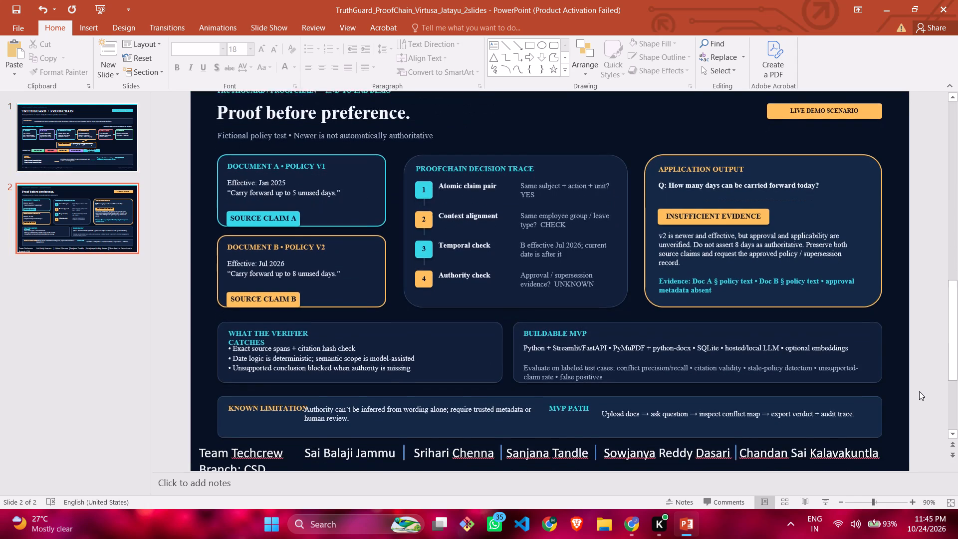
pyautogui.scroll(-1, 919, 391)
pyautogui.scroll(3, 919, 391)
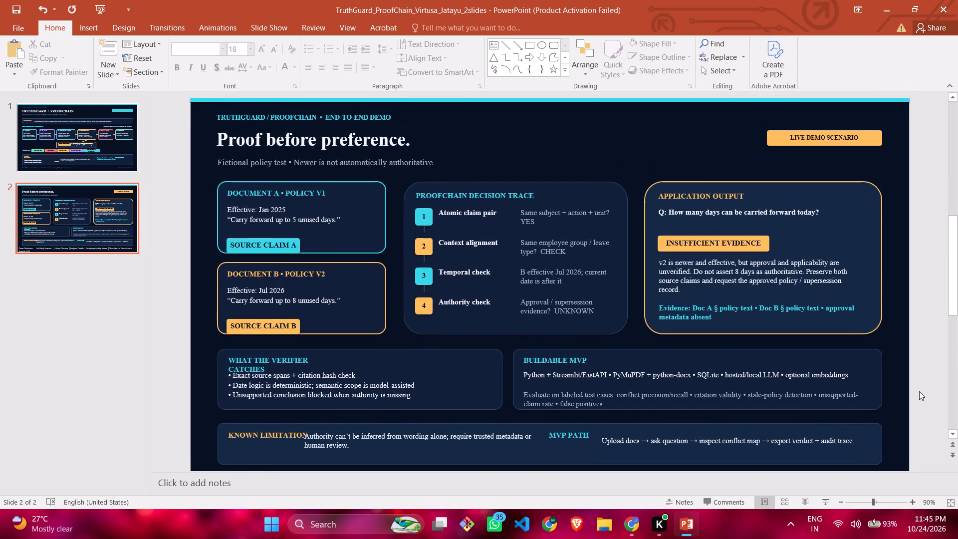
# Delete the small Student MVP note and the "TEAM: [ADD NAME / MEMBERS]" placeholder from slide 1's footer.
pyautogui.scroll(1, 919, 391)
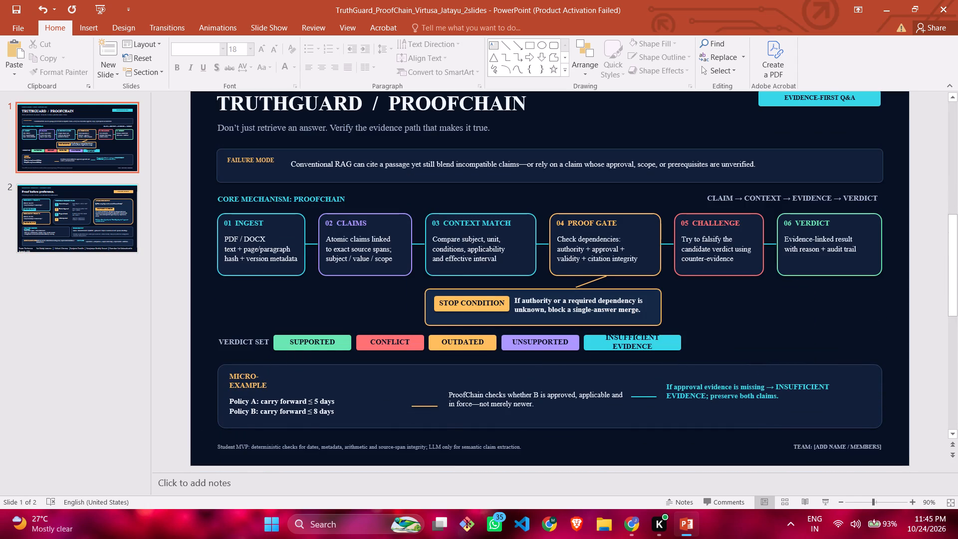
pyautogui.click(461, 449)
pyautogui.click(472, 457)
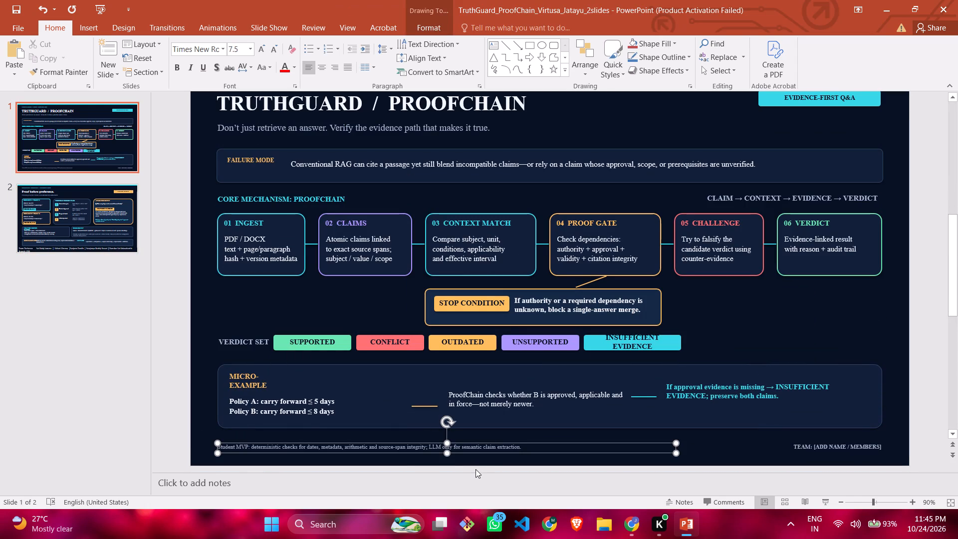
pyautogui.click(476, 469)
pyautogui.click(554, 451)
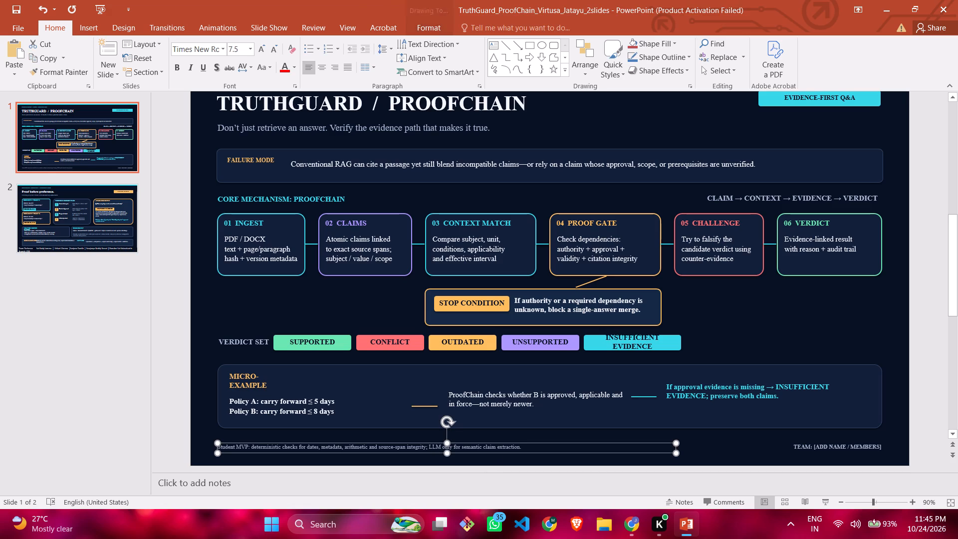
pyautogui.press('Delete')
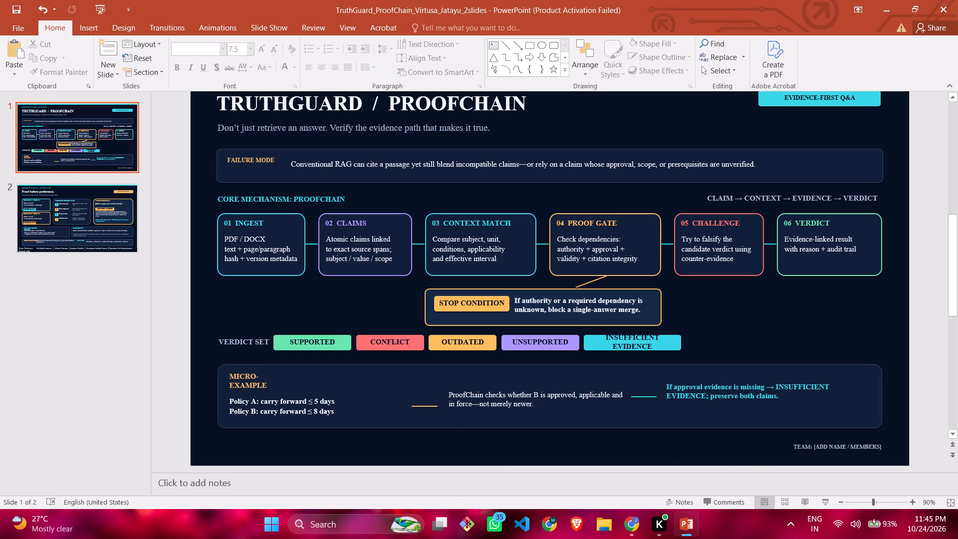
pyautogui.click(835, 453)
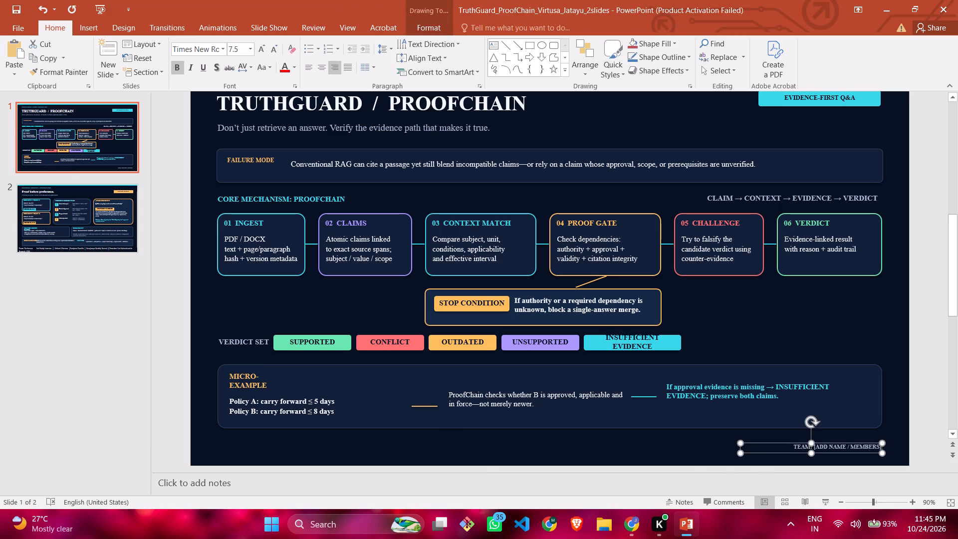
pyautogui.press('Delete')
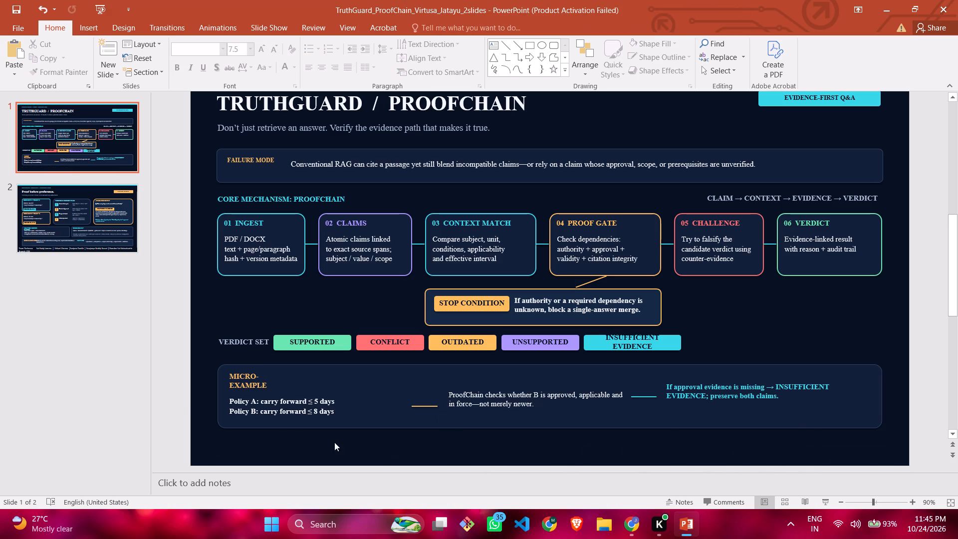
# Insert a text box below slide 1's micro-example panel, spanning the full slide width, about 13.33" wide and 0.67" high.
pyautogui.click(89, 28)
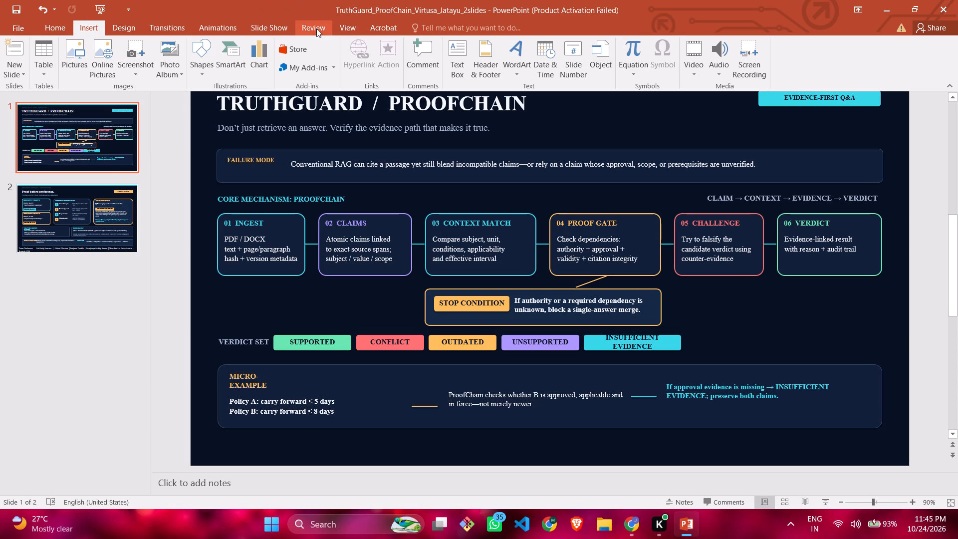
pyautogui.click(464, 69)
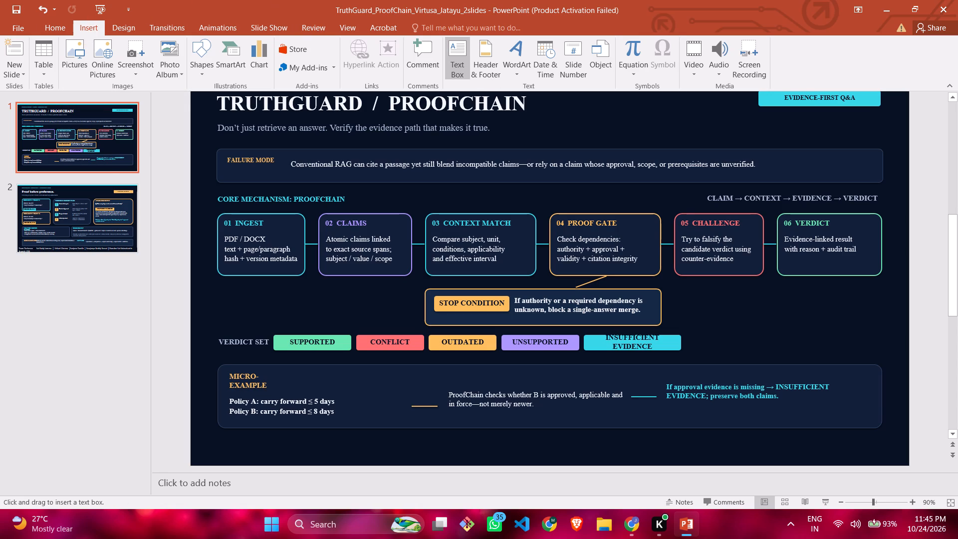
pyautogui.click(211, 425)
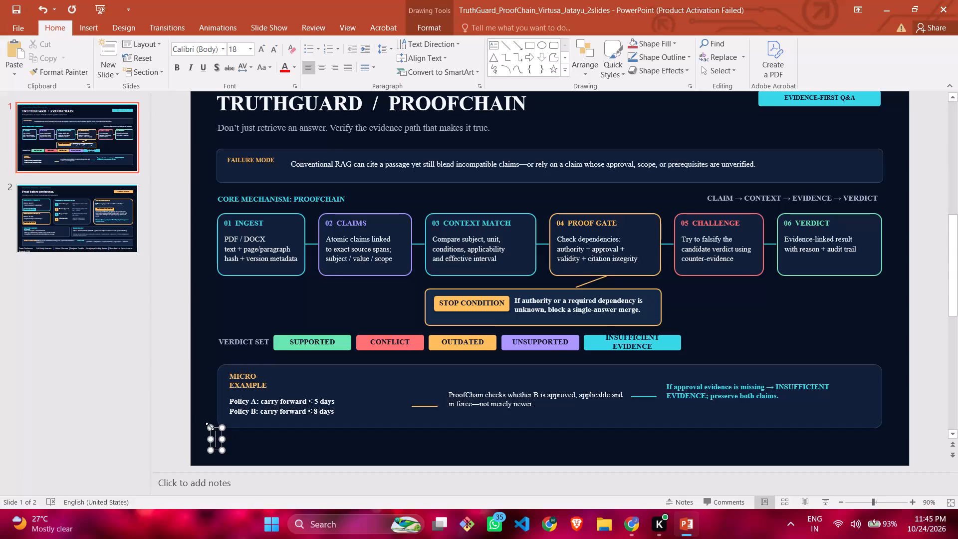
pyautogui.moveTo(214, 442); pyautogui.dragTo(208, 450)
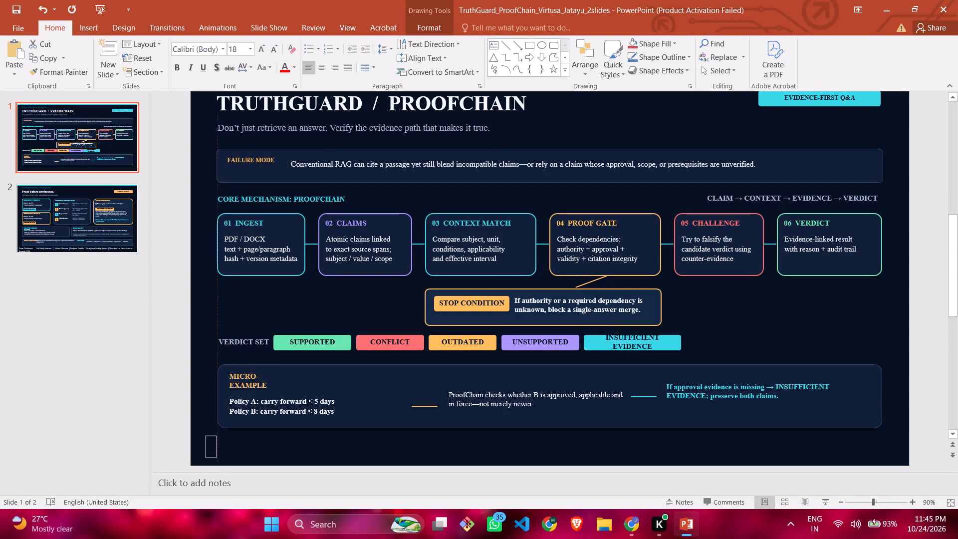
pyautogui.moveTo(208, 450); pyautogui.dragTo(199, 452)
pyautogui.moveTo(204, 451); pyautogui.dragTo(252, 440)
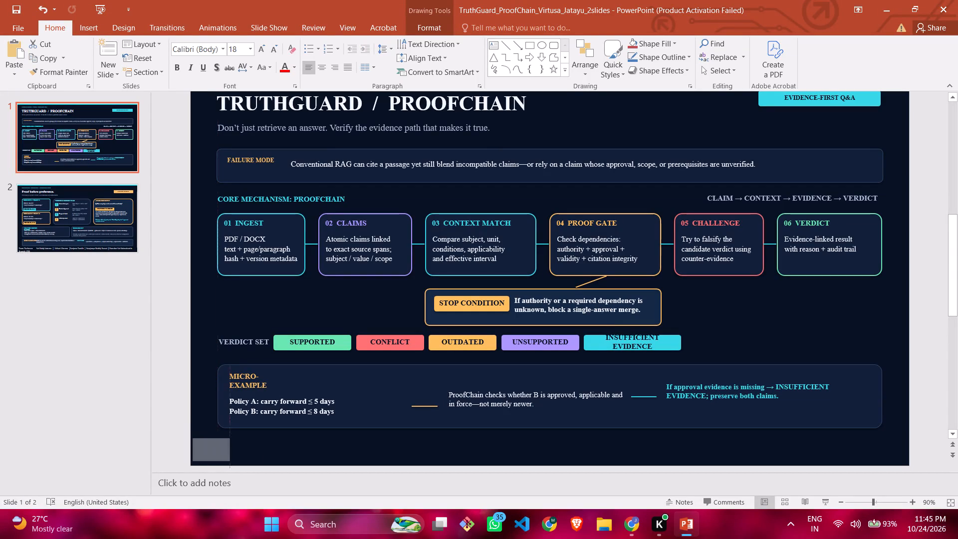
pyautogui.moveTo(252, 440); pyautogui.dragTo(885, 465)
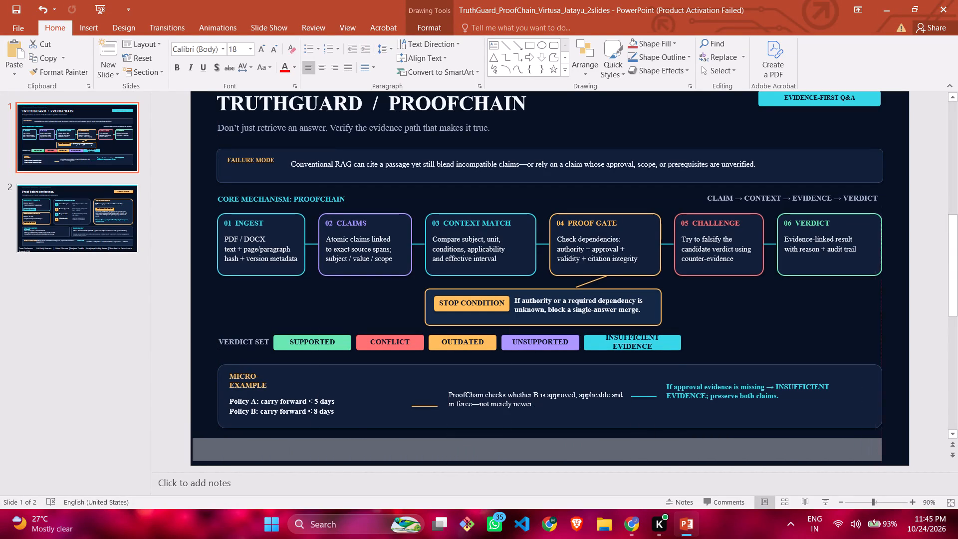
pyautogui.moveTo(885, 465); pyautogui.dragTo(911, 462)
pyautogui.moveTo(525, 455); pyautogui.dragTo(525, 451)
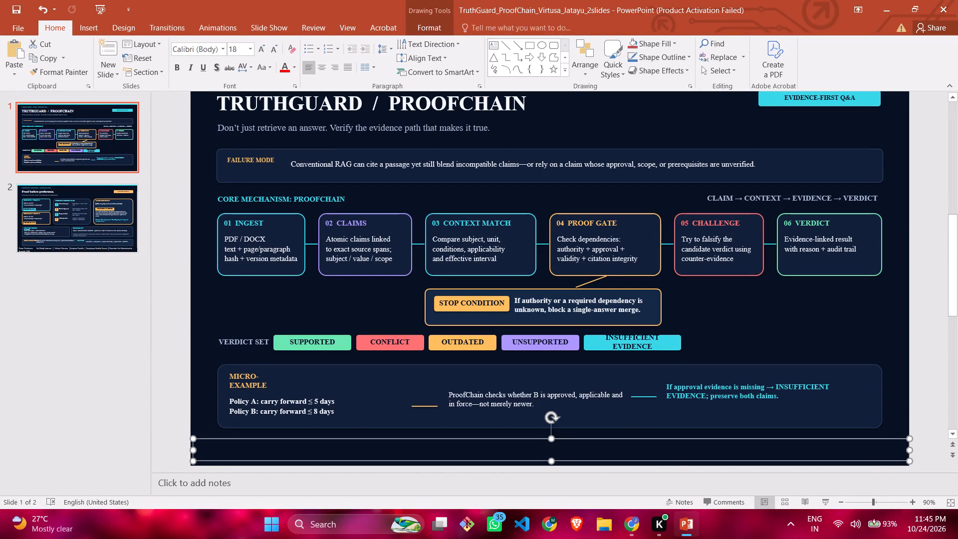
pyautogui.moveTo(525, 451); pyautogui.dragTo(526, 446)
pyautogui.moveTo(550, 455); pyautogui.dragTo(554, 463)
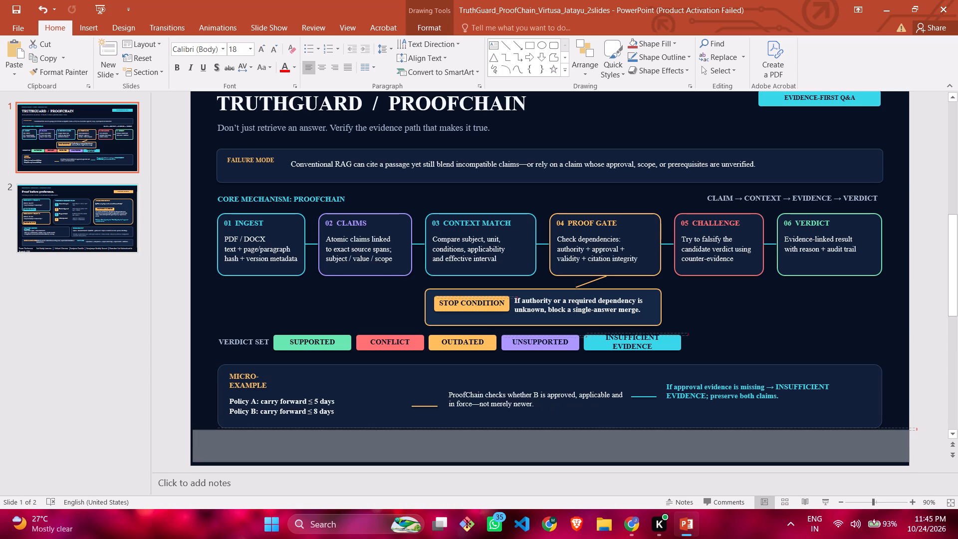
pyautogui.moveTo(554, 463); pyautogui.dragTo(554, 466)
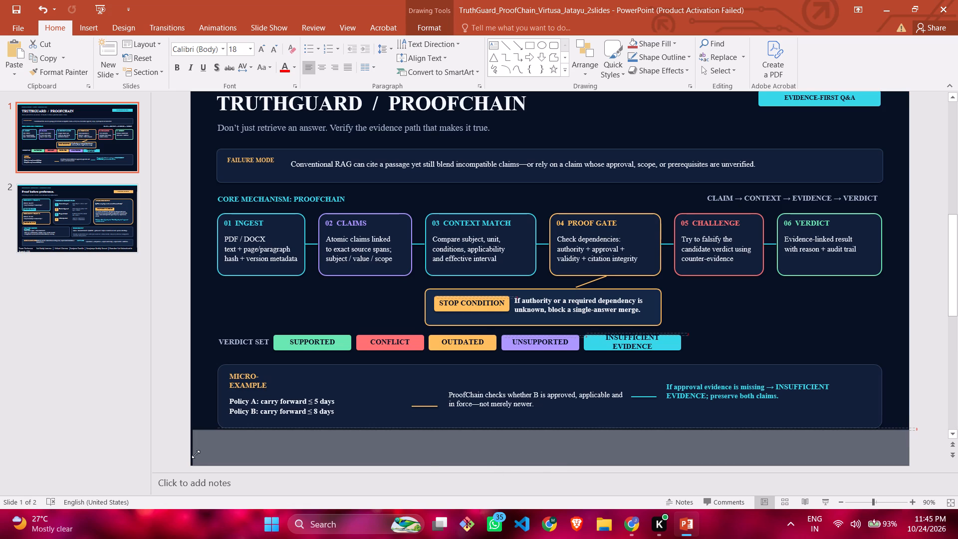
pyautogui.moveTo(196, 454); pyautogui.dragTo(189, 468)
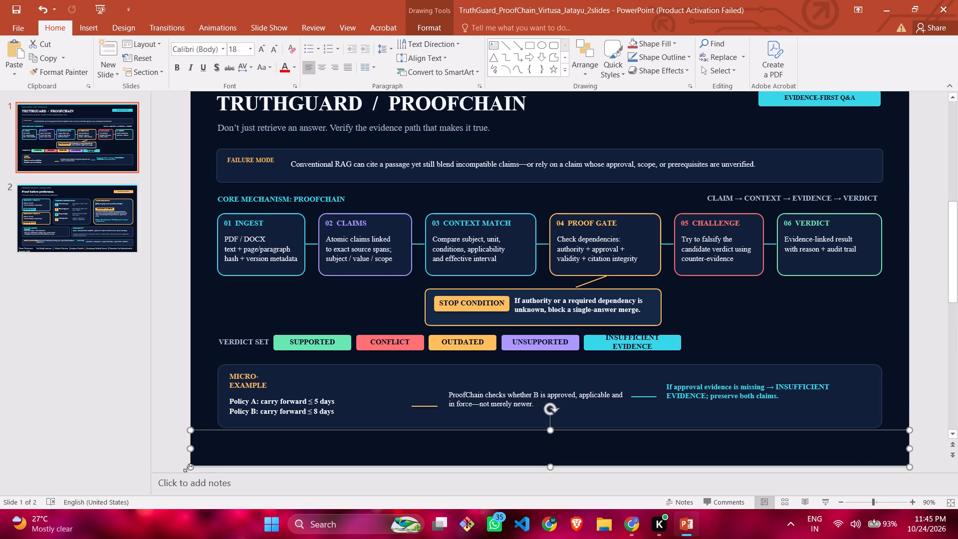
# Set the text fill of slide 1's new footer text box to white.
pyautogui.click(282, 435)
pyautogui.click(276, 454)
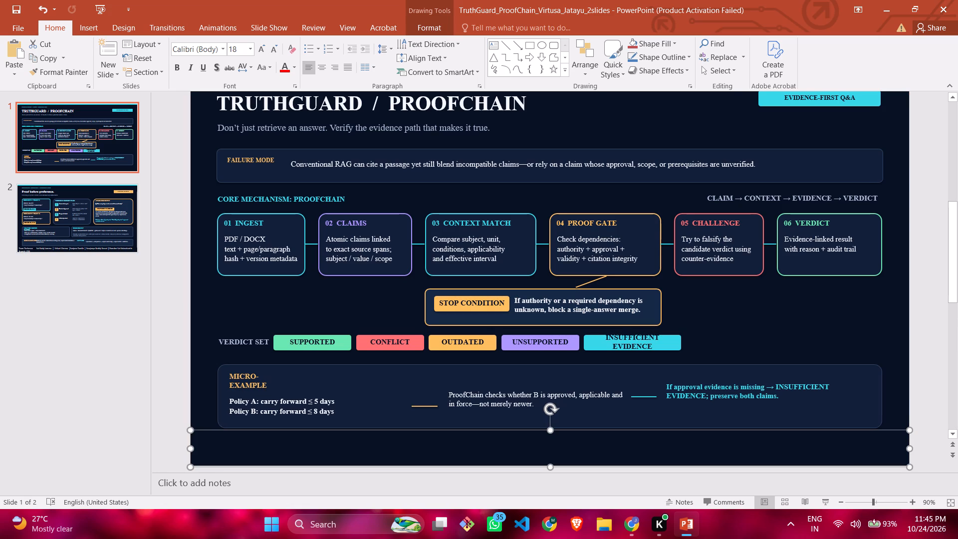
pyautogui.doubleClick(242, 440)
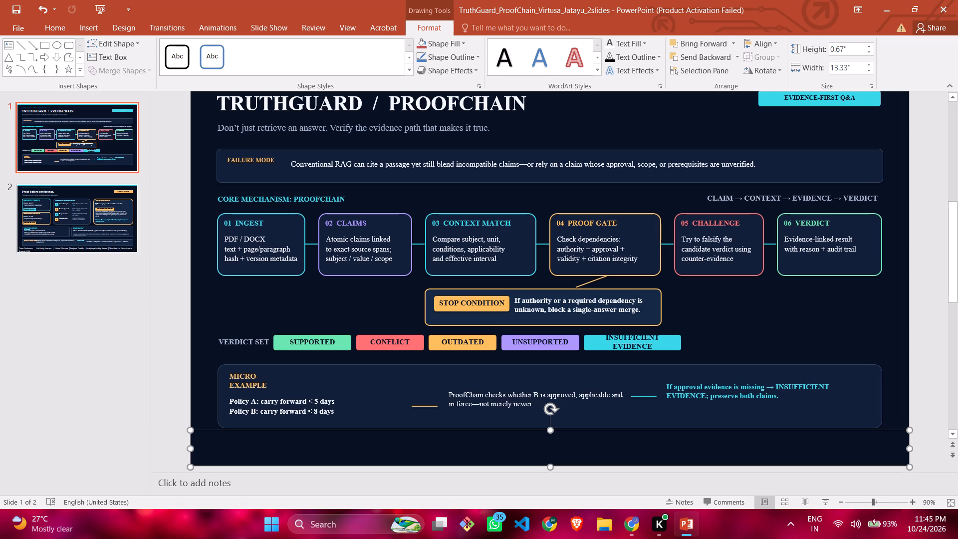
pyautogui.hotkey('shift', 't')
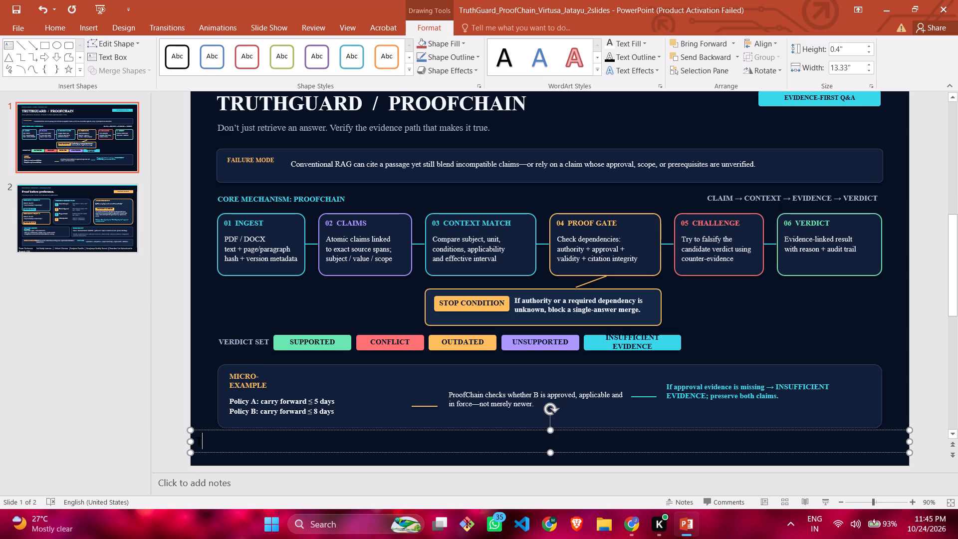
pyautogui.press('BackSpace')
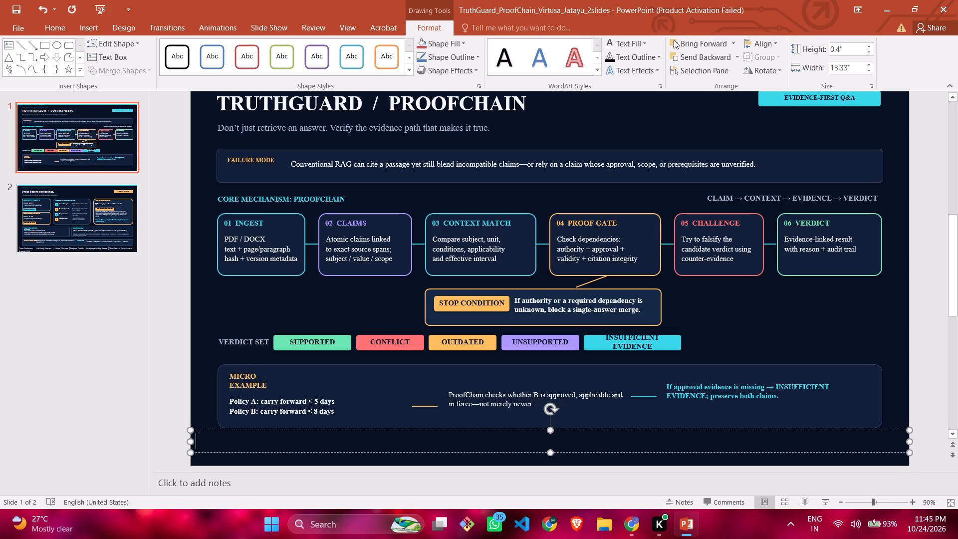
pyautogui.click(639, 49)
pyautogui.click(613, 68)
# Enter "Team TechCrew" as the first line of slide 1's footer text box.
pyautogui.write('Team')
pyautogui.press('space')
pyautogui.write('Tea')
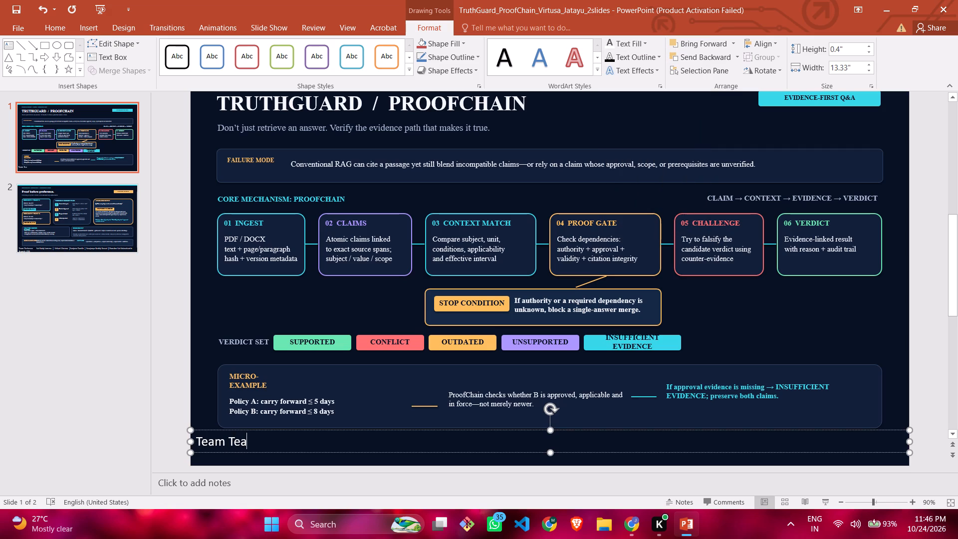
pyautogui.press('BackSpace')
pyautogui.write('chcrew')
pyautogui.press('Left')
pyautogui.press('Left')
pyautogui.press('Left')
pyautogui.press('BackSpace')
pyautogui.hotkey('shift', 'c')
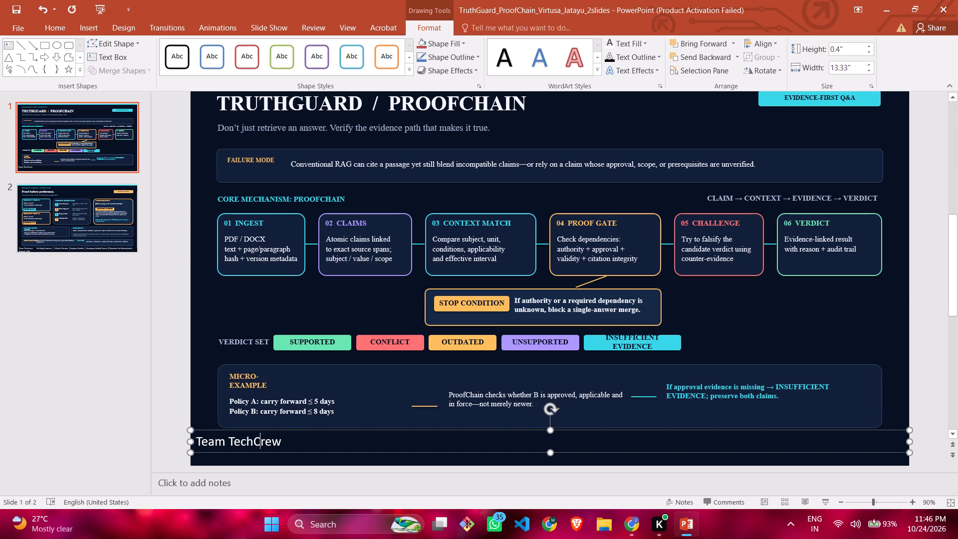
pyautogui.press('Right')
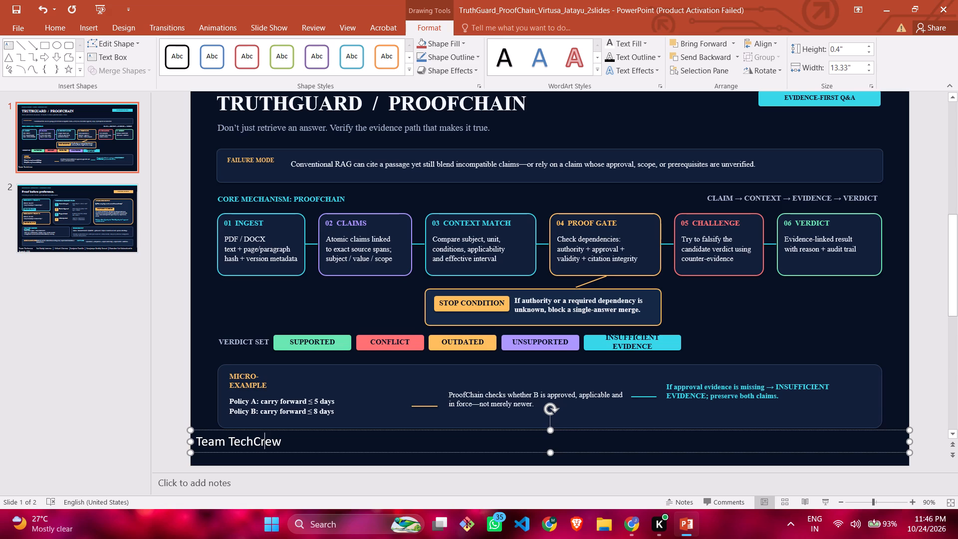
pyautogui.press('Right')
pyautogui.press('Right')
# Add a second line reading "Branch: CSD" to slide 1's footer text box.
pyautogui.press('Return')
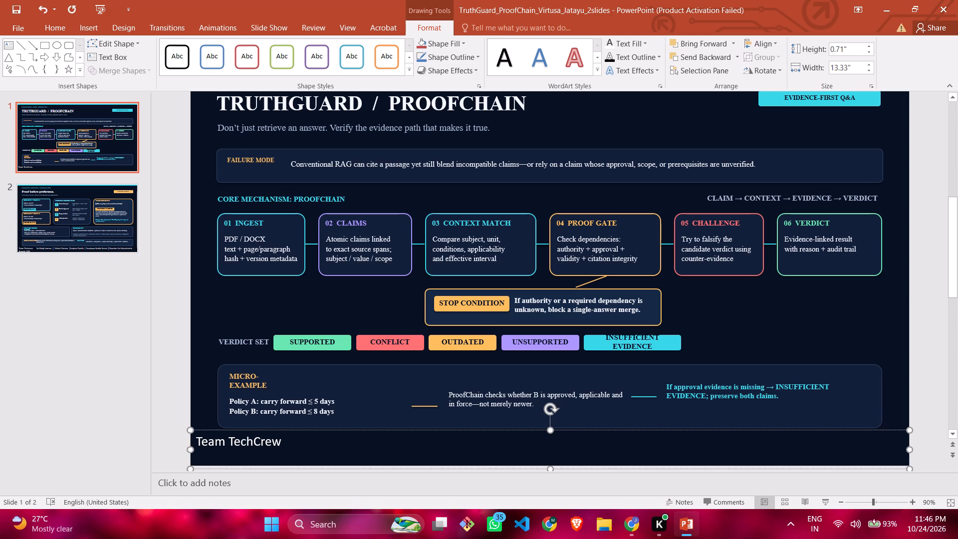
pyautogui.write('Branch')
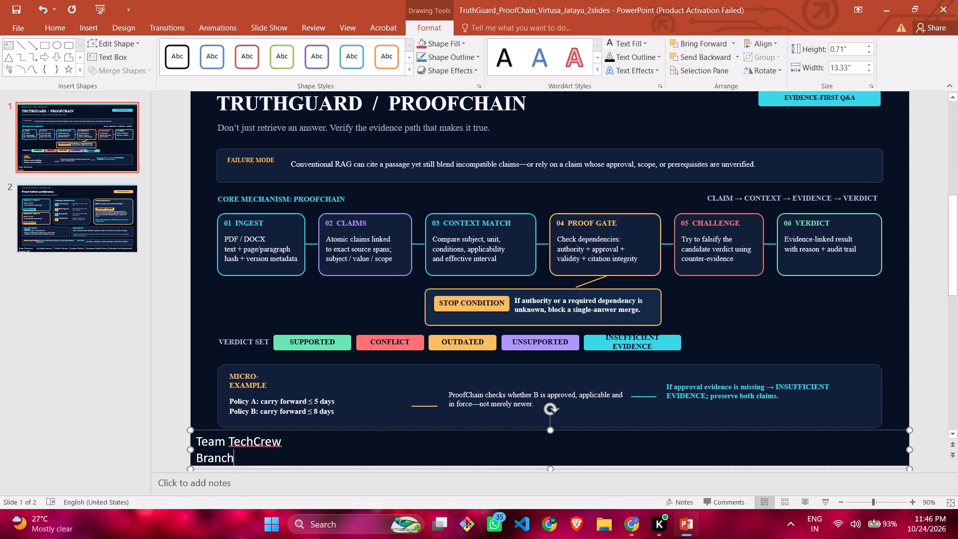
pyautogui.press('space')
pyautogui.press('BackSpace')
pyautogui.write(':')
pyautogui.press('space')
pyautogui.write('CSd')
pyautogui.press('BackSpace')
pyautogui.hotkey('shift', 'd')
# Capitalize the second C of the team name in slide 2's footer so it reads "Team TechCrew".
pyautogui.scroll(-1, 381, 332)
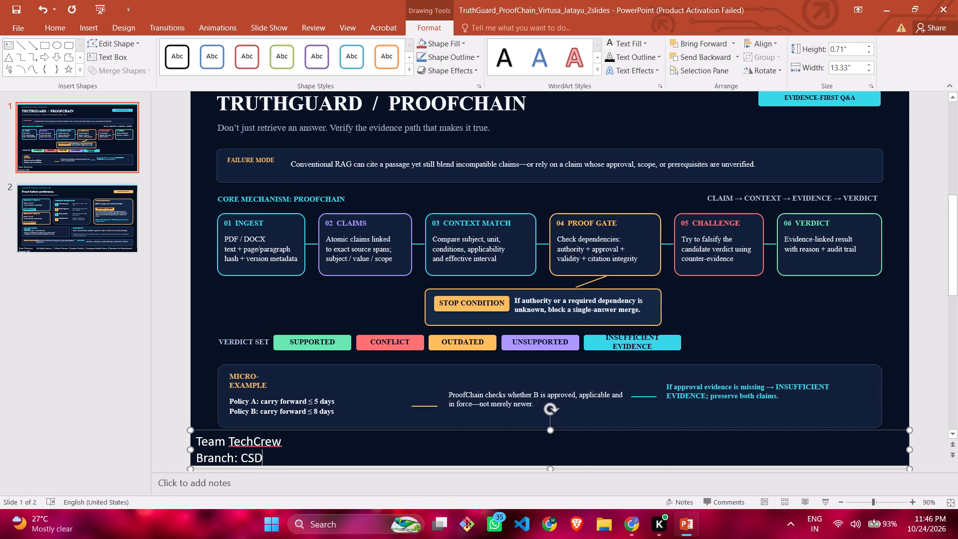
pyautogui.scroll(-6, 381, 332)
pyautogui.click(260, 435)
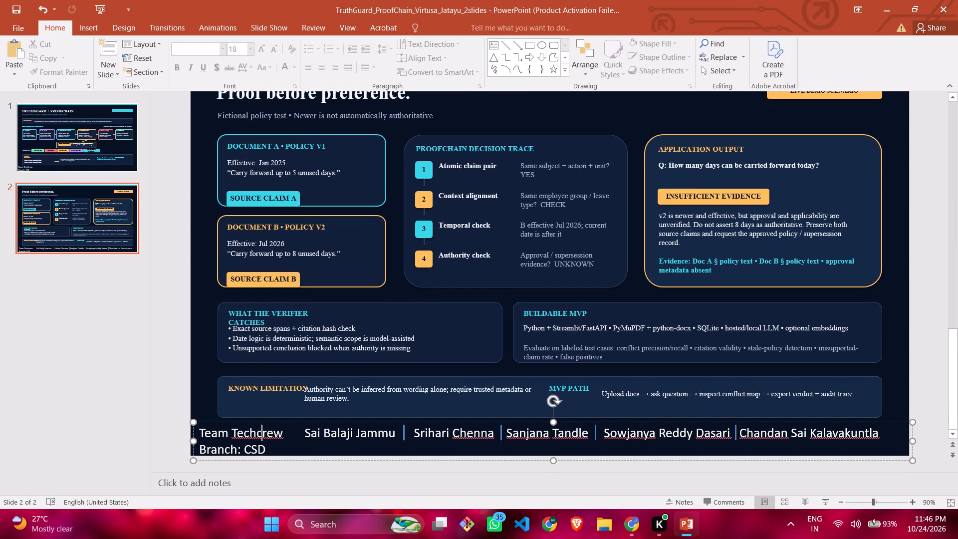
pyautogui.press('BackSpace')
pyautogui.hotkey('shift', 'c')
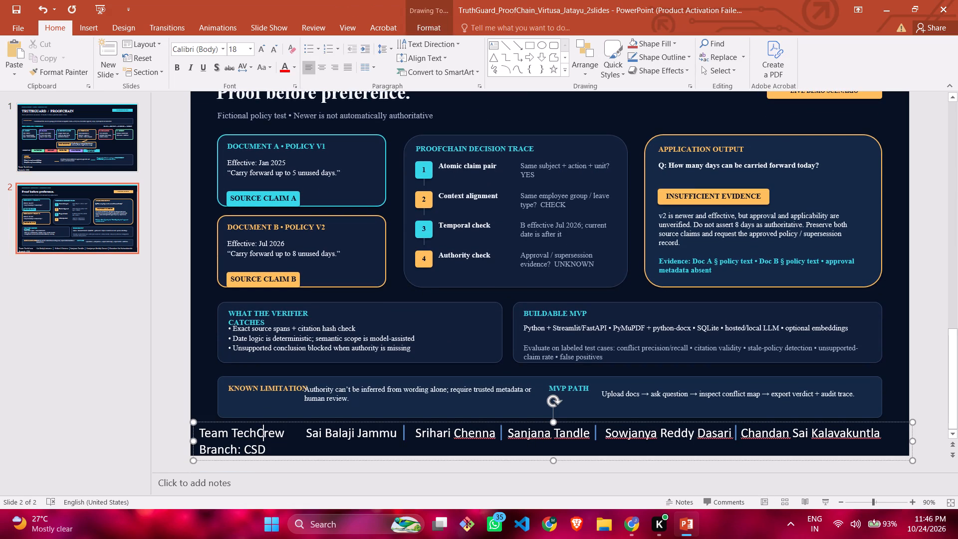
# Add six spaces after "Team TechCrew" on the first line of slide 1's footer.
pyautogui.scroll(6, 342, 350)
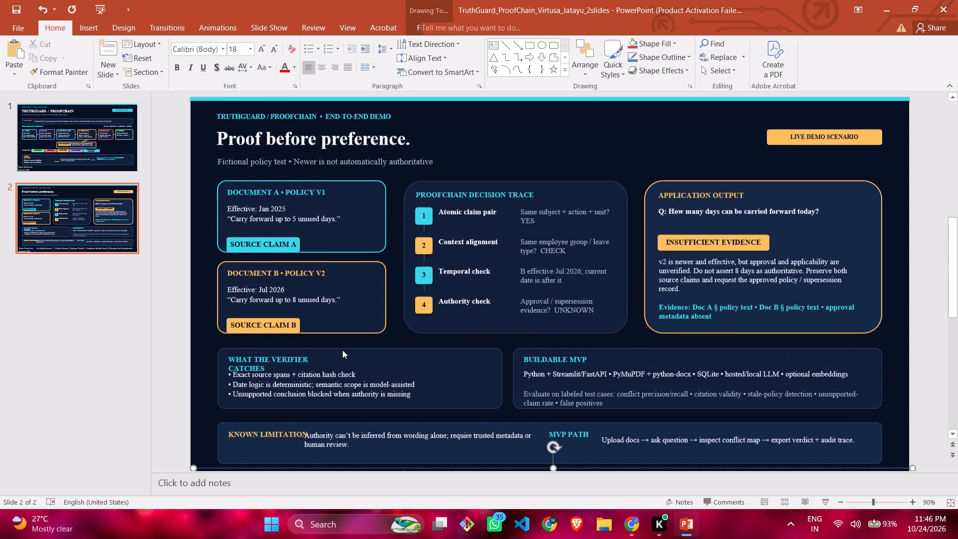
pyautogui.scroll(2, 342, 350)
pyautogui.click(324, 451)
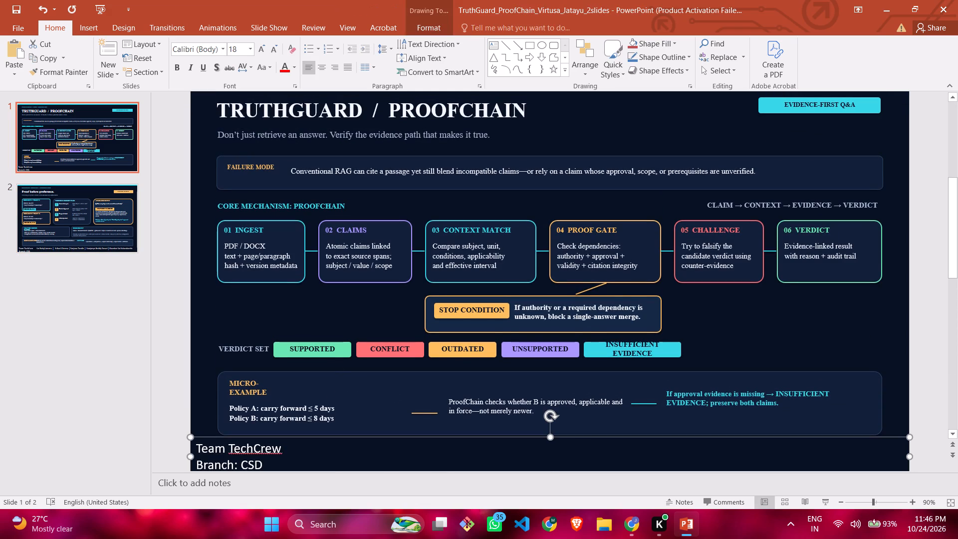
pyautogui.click(298, 449)
pyautogui.click(304, 442)
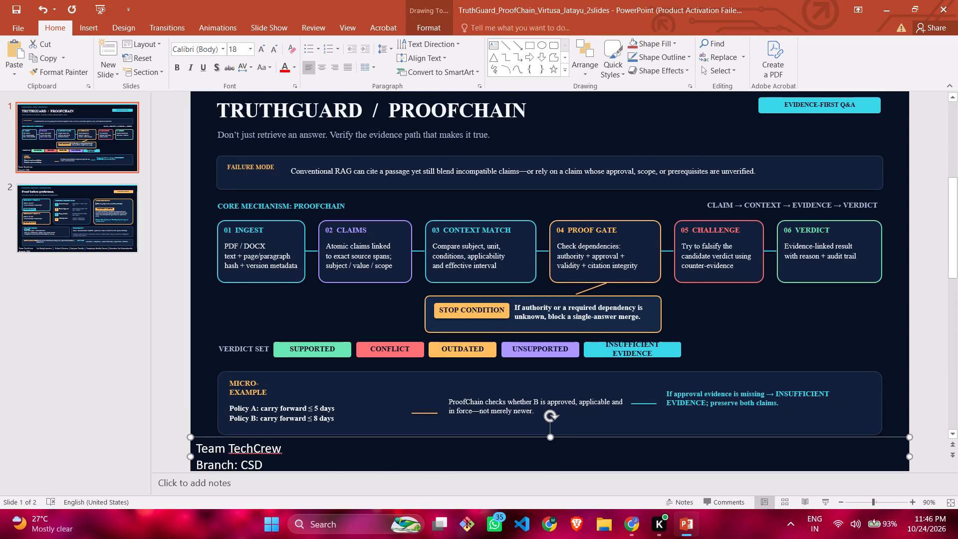
pyautogui.click(298, 447)
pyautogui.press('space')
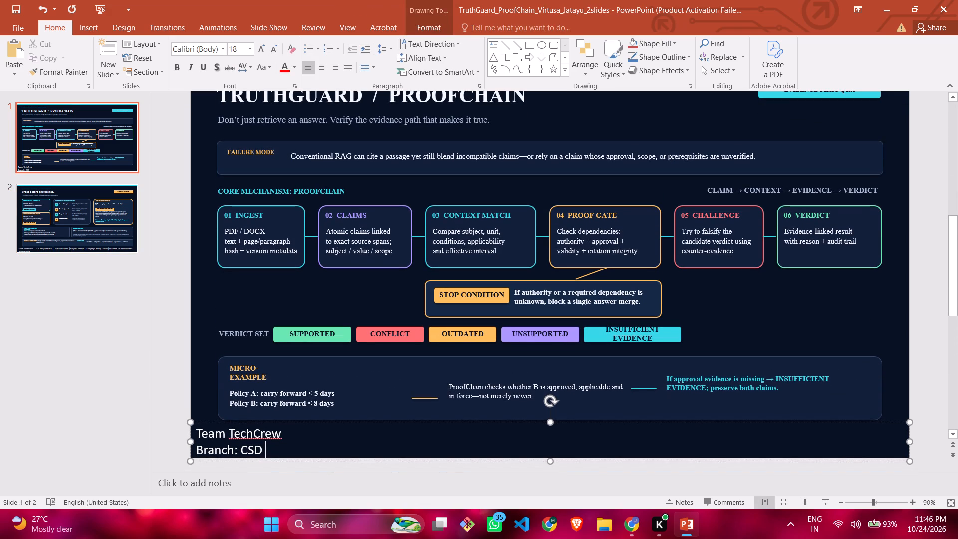
pyautogui.press('Up')
pyautogui.press('Right')
pyautogui.press('Right')
pyautogui.press('Right')
pyautogui.press('Left')
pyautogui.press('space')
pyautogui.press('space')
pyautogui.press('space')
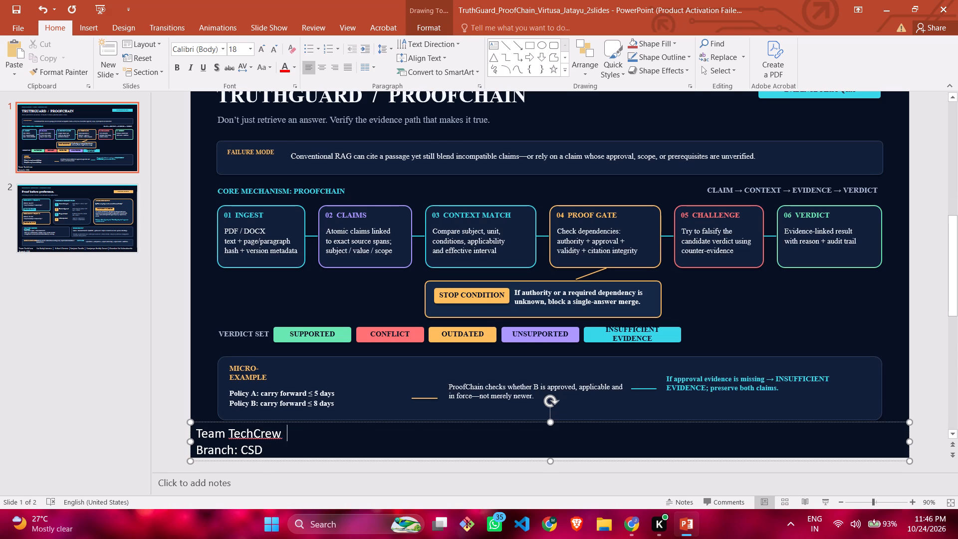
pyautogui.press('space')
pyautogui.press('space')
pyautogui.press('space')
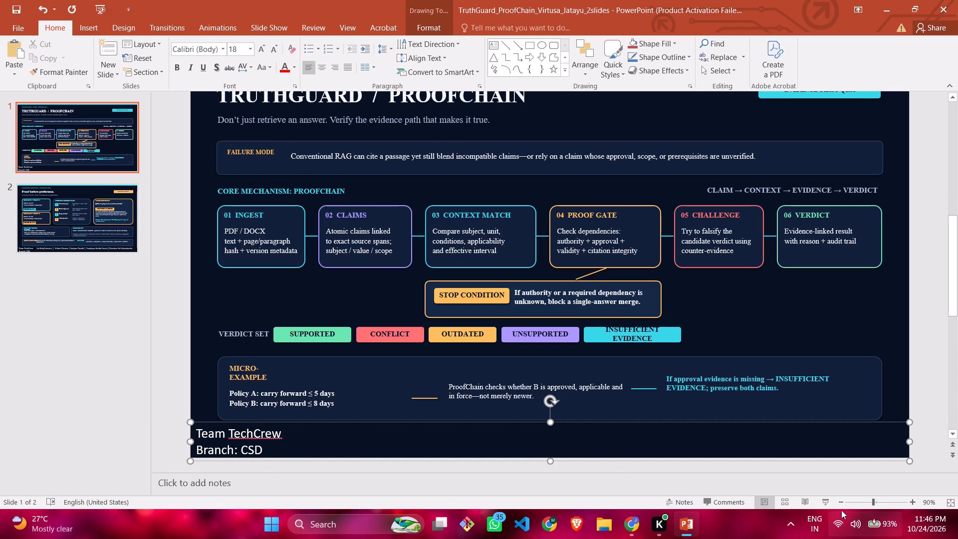
# Zoom out to 50% and compare the footer layouts of slide 1 and slide 2.
pyautogui.click(841, 506)
pyautogui.doubleClick(841, 502)
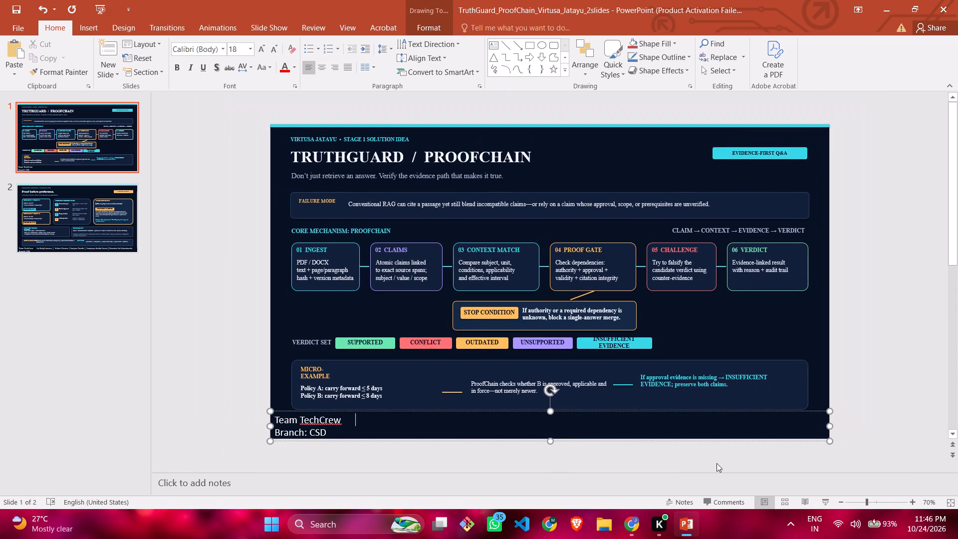
pyautogui.scroll(-2, 683, 404)
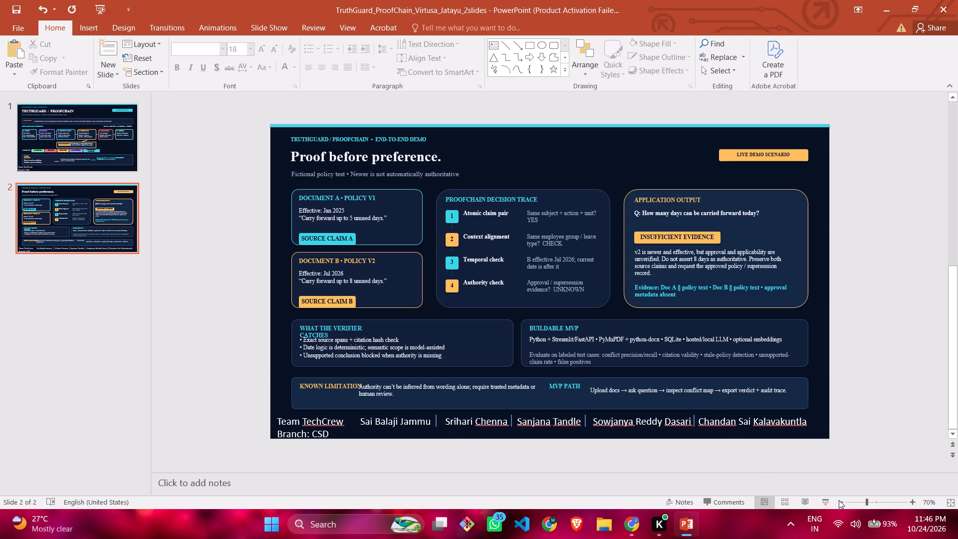
pyautogui.doubleClick(839, 500)
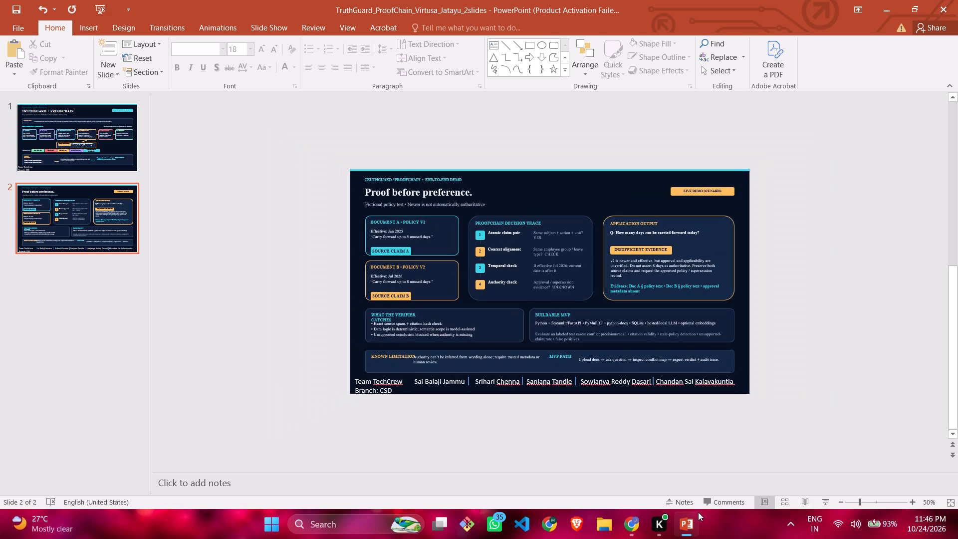
pyautogui.scroll(1, 780, 424)
pyautogui.scroll(-1, 780, 424)
pyautogui.scroll(2, 780, 424)
pyautogui.scroll(-1, 780, 424)
pyautogui.scroll(1, 780, 424)
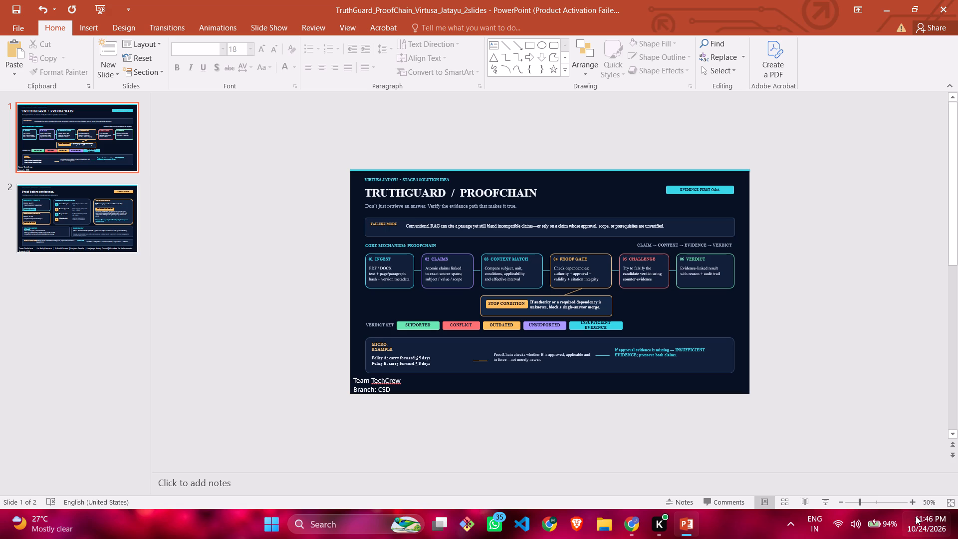
# Insert four more spaces after "Team TechCrew" in slide 1's footer, working at 100% zoom.
pyautogui.tripleClick(914, 502)
pyautogui.click(914, 502)
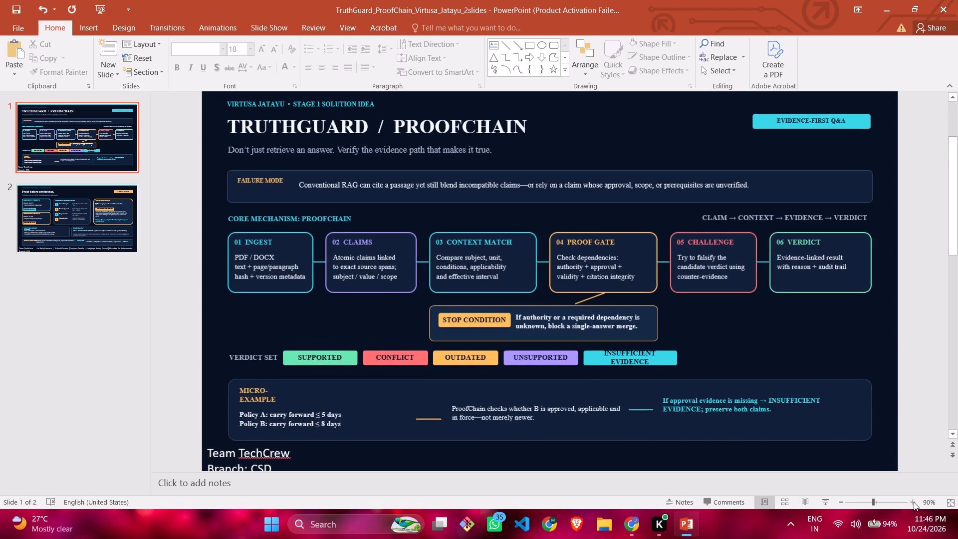
pyautogui.click(914, 502)
pyautogui.scroll(-1, 454, 407)
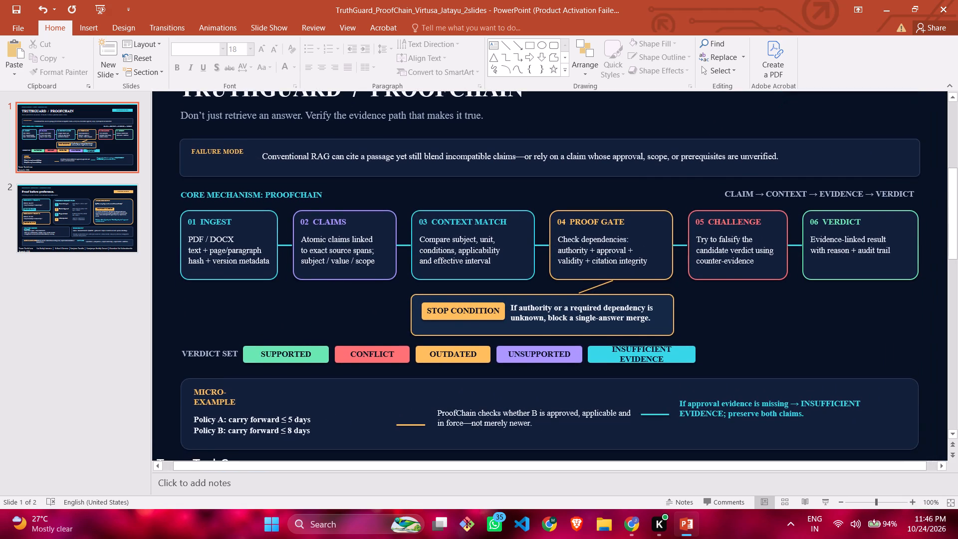
pyautogui.scroll(-3, 454, 407)
pyautogui.click(284, 422)
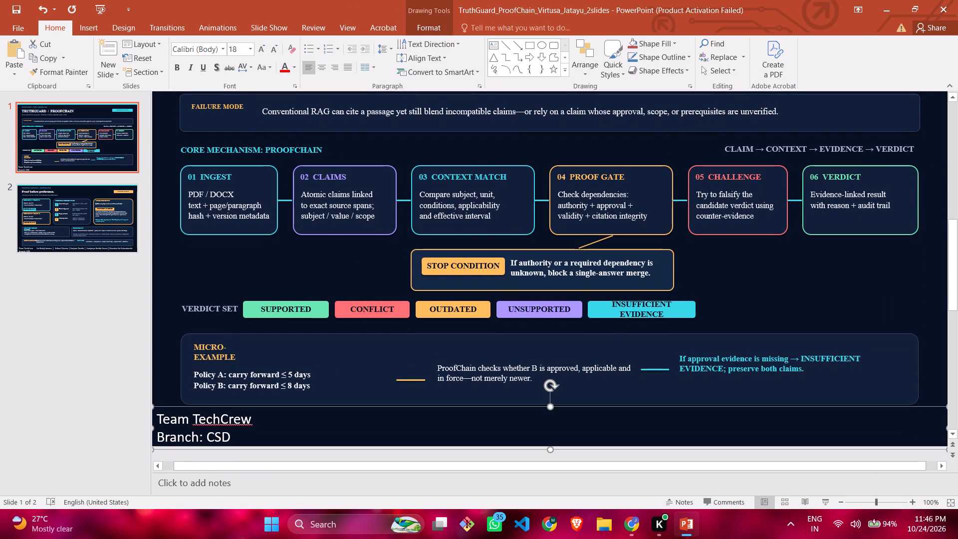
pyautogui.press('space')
pyautogui.press('Up')
pyautogui.press('Right')
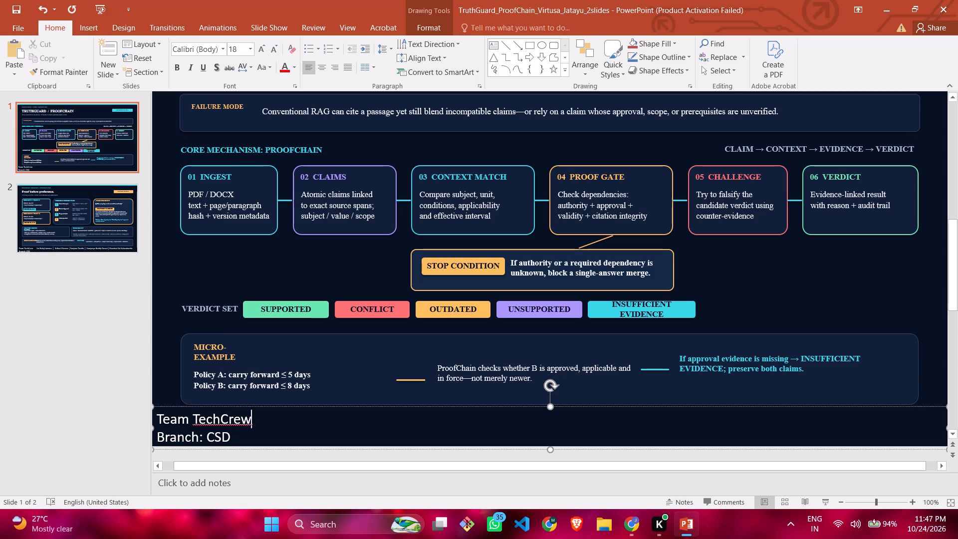
pyautogui.press('Right')
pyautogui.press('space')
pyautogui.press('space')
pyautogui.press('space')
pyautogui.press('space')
# Enter the first two members' full names after the team name in slide 1's footer, separated by three spaces, matching slide 2's order.
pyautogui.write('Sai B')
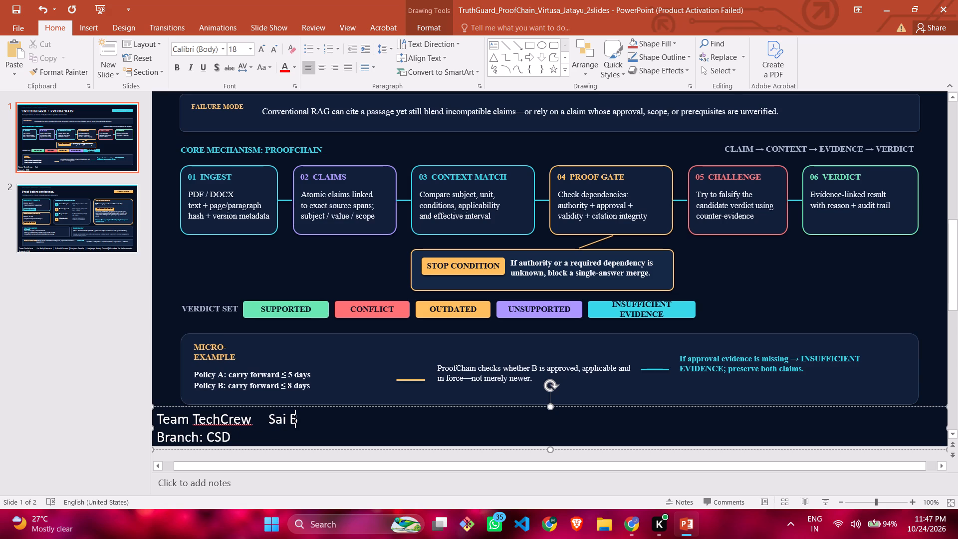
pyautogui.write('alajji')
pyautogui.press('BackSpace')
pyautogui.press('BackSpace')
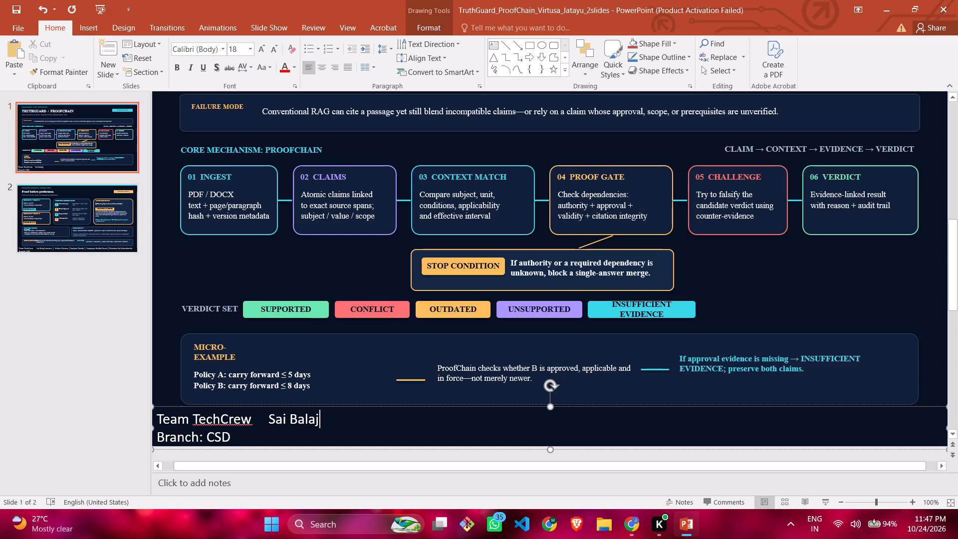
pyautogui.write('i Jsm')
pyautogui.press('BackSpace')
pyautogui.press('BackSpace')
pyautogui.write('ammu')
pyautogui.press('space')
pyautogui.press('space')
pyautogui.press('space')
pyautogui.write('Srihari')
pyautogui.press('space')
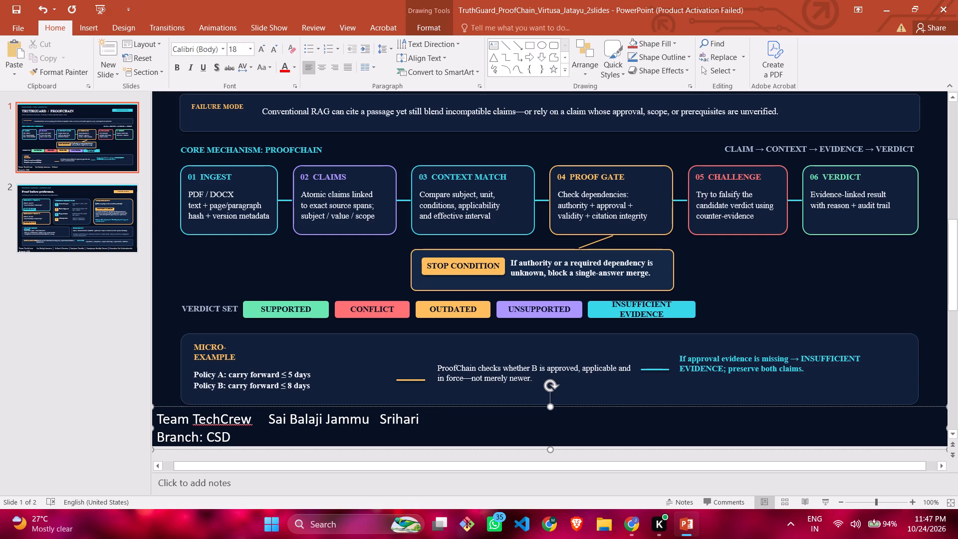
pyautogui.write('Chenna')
# Append the third and fourth members' full names to the first line of slide 1's footer, with three spaces before each.
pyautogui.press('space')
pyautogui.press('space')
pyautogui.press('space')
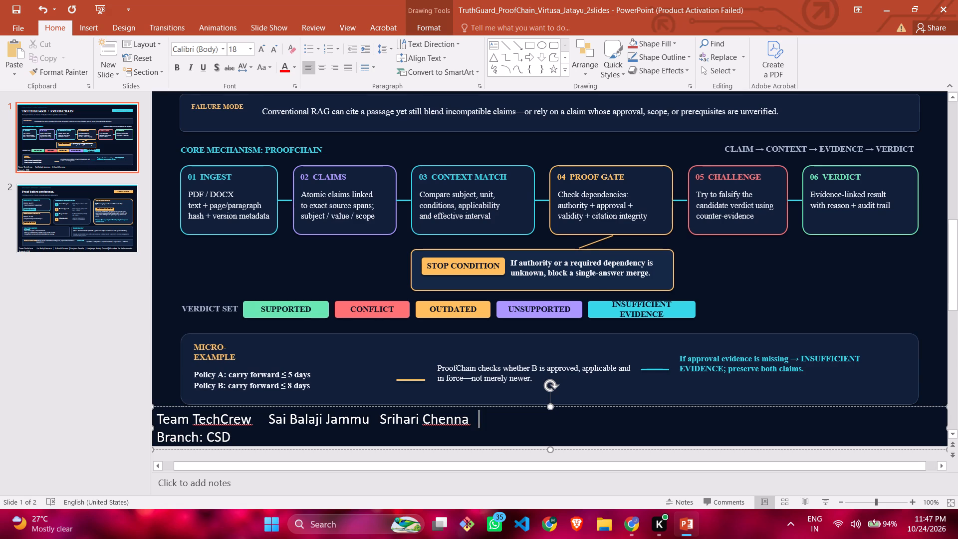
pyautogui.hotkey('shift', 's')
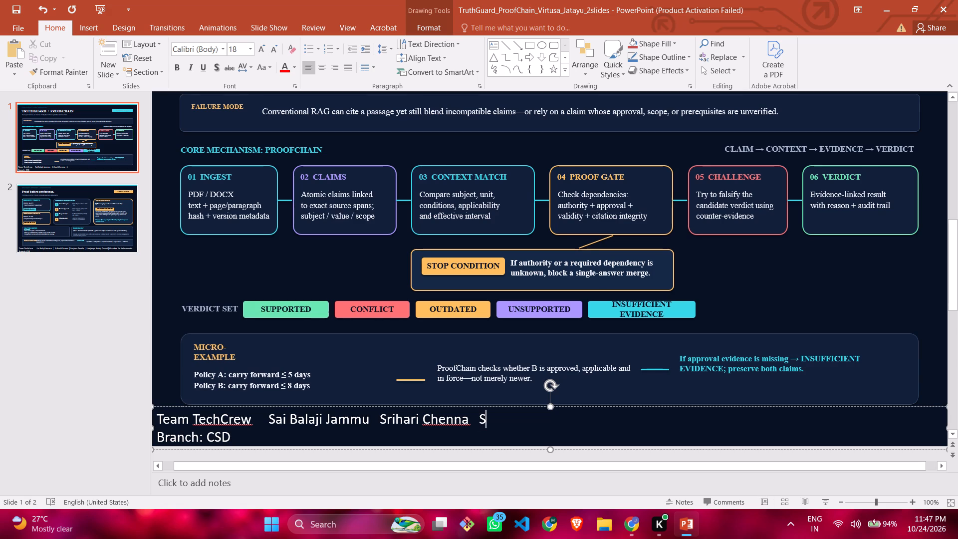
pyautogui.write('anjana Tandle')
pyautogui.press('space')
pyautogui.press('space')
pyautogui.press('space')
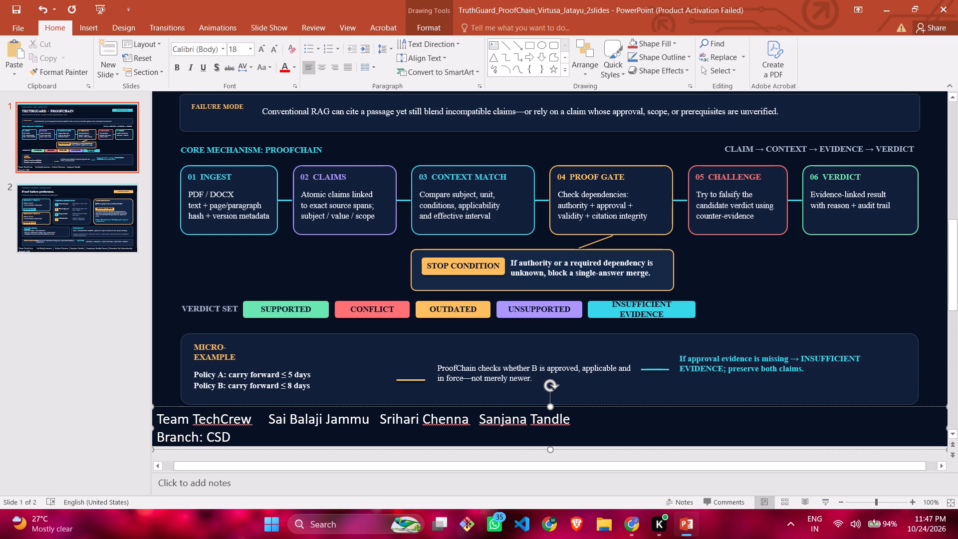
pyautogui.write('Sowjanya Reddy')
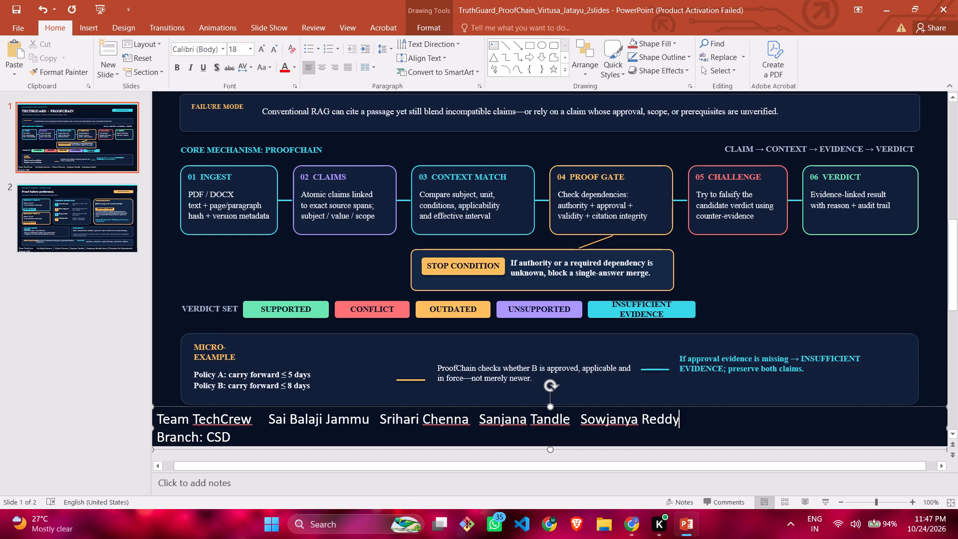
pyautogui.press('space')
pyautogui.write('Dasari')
# Append the fifth member's full name after three spaces on slide 1's footer line, correcting the end of the surname.
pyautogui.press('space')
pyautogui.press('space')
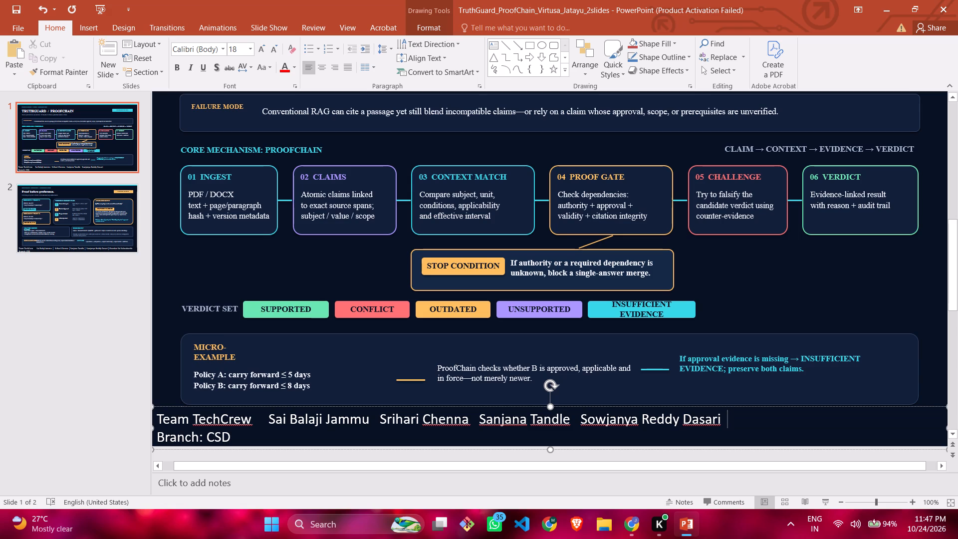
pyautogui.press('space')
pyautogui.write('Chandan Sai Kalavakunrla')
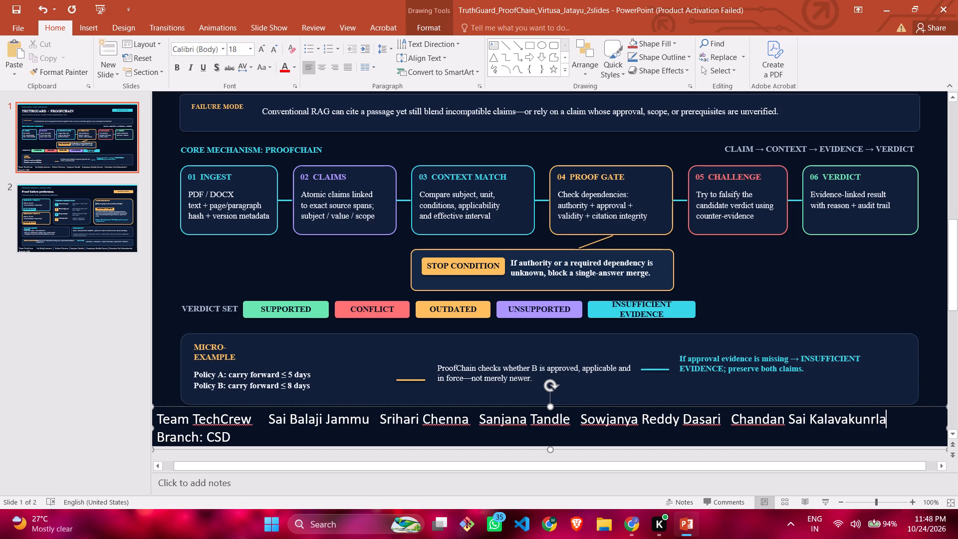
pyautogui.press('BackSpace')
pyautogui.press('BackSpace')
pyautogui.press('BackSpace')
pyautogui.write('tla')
# Insert four more spaces between "Team TechCrew" and the first member's name in slide 1's footer.
pyautogui.scroll(-5, 351, 313)
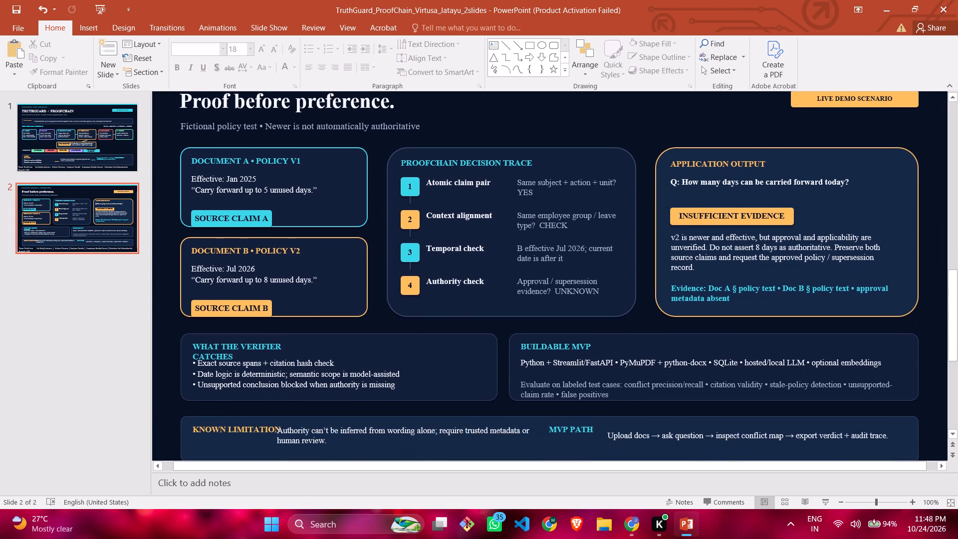
pyautogui.scroll(-2, 353, 315)
pyautogui.scroll(4, 353, 315)
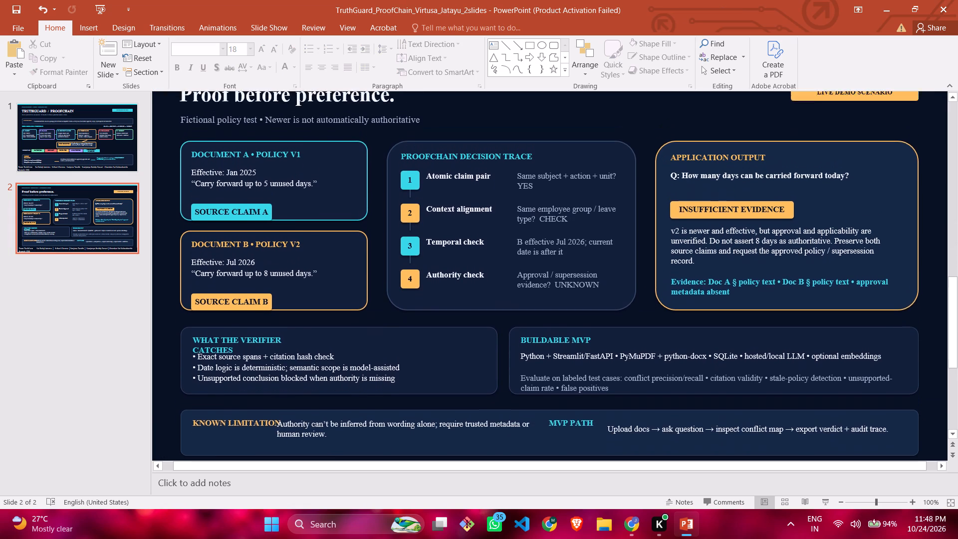
pyautogui.scroll(3, 353, 315)
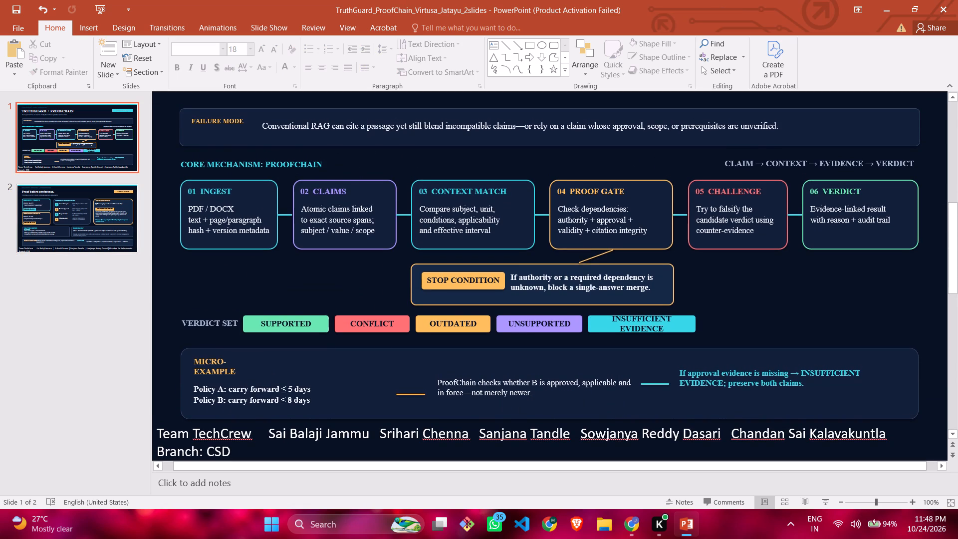
pyautogui.click(271, 435)
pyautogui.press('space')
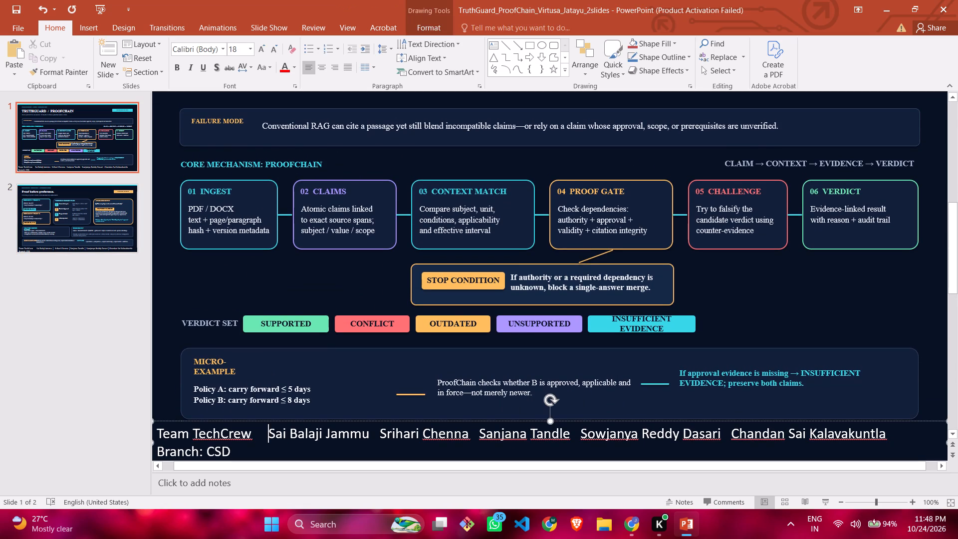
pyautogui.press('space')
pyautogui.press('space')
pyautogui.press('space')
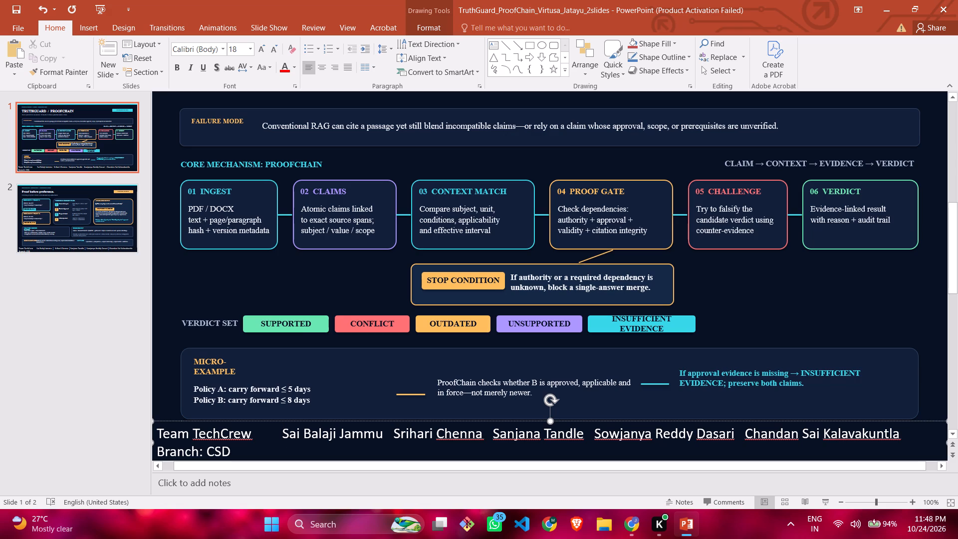
# Add one extra space before each of the second to fifth members' names in slide 1's footer.
pyautogui.click(394, 437)
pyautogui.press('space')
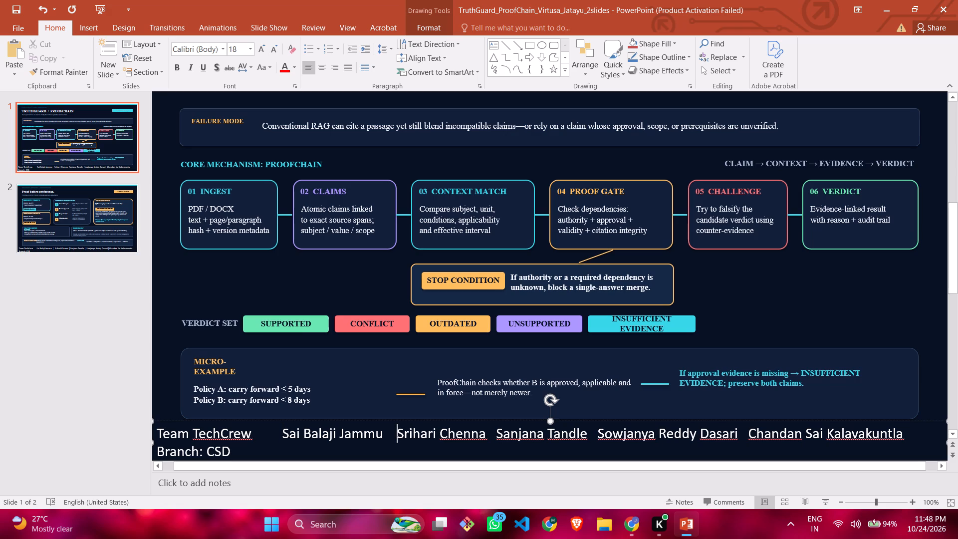
pyautogui.click(498, 435)
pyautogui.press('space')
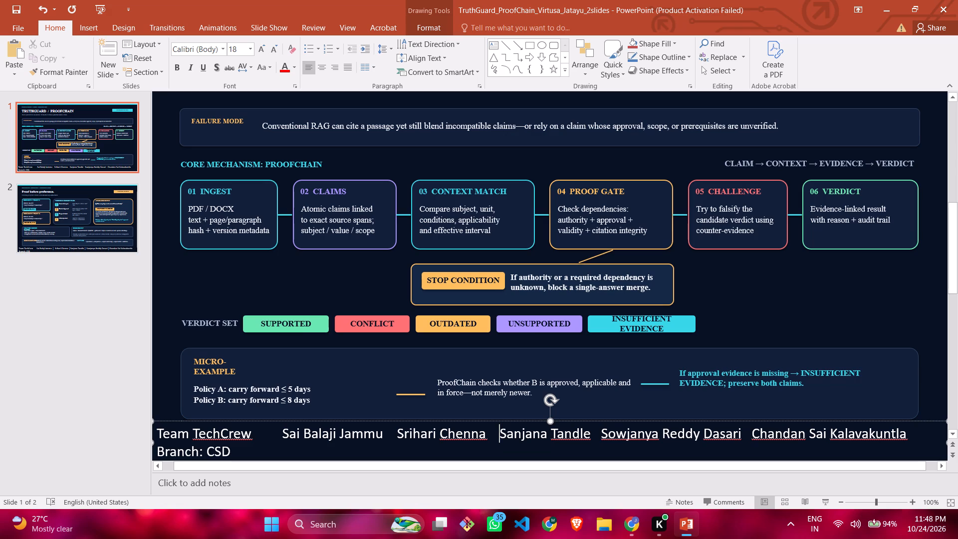
pyautogui.click(605, 432)
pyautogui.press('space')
pyautogui.press('BackSpace')
pyautogui.press('Left')
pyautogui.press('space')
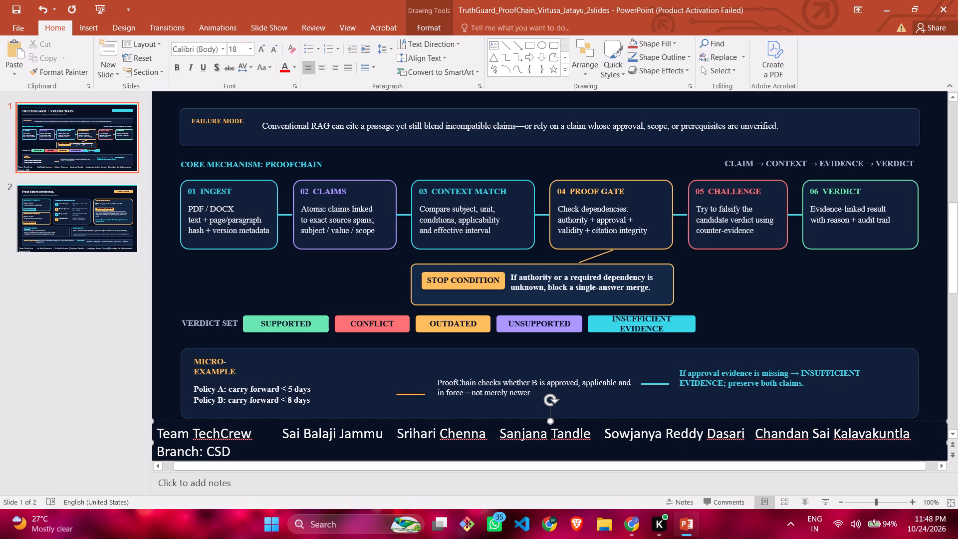
pyautogui.click(755, 434)
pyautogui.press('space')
# Draw a vertical straight line about 0.19" tall between the first and second members' names in slide 1's footer.
pyautogui.scroll(-4, 755, 434)
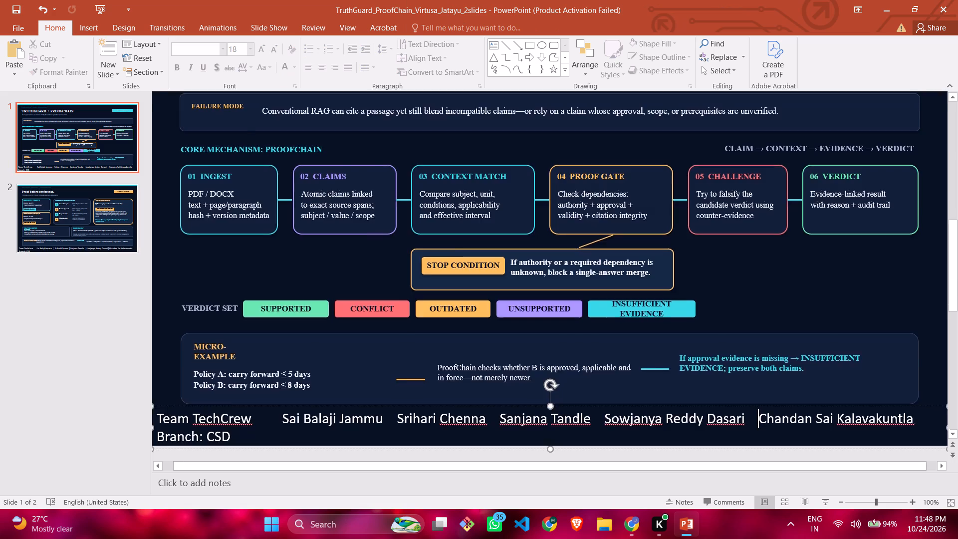
pyautogui.scroll(-5, 755, 434)
pyautogui.scroll(2, 756, 434)
pyautogui.scroll(-1, 756, 434)
pyautogui.scroll(4, 756, 434)
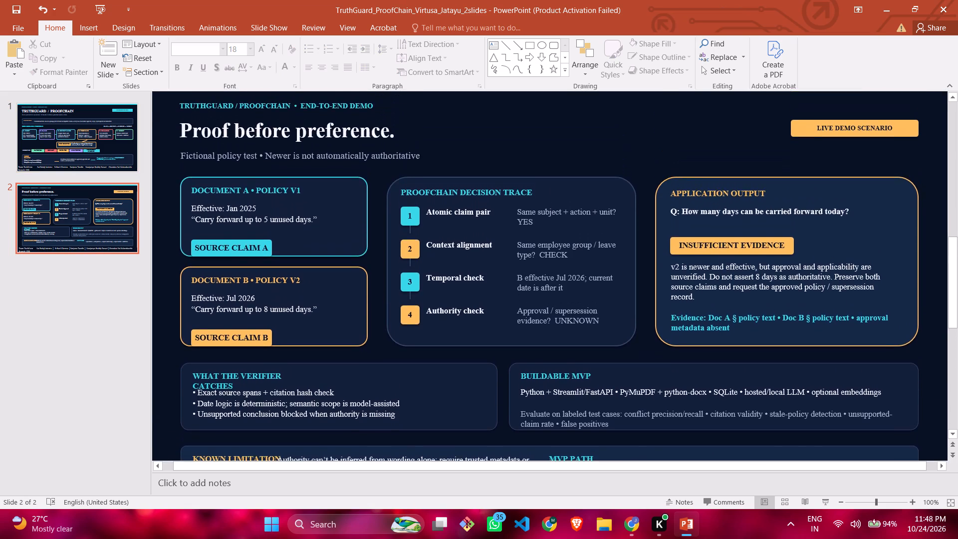
pyautogui.scroll(3, 756, 434)
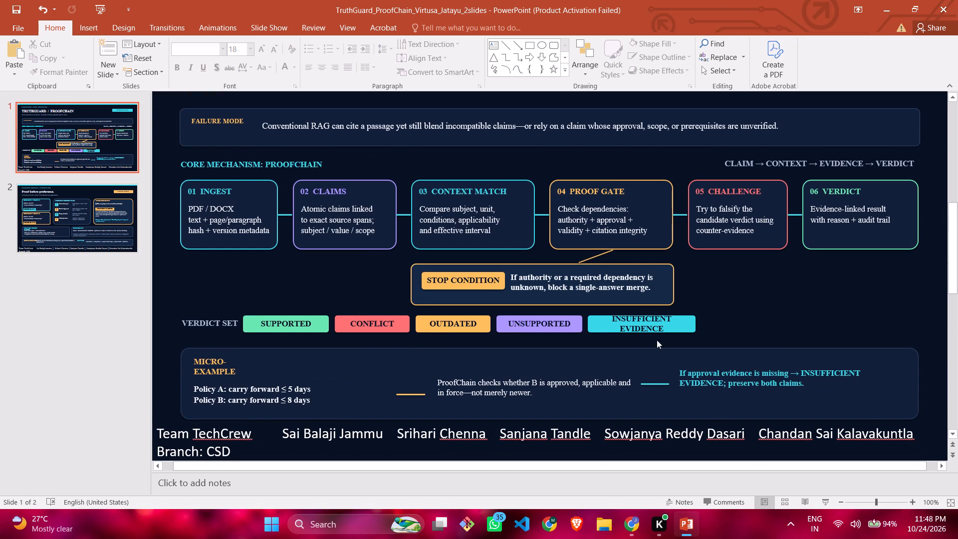
pyautogui.click(92, 30)
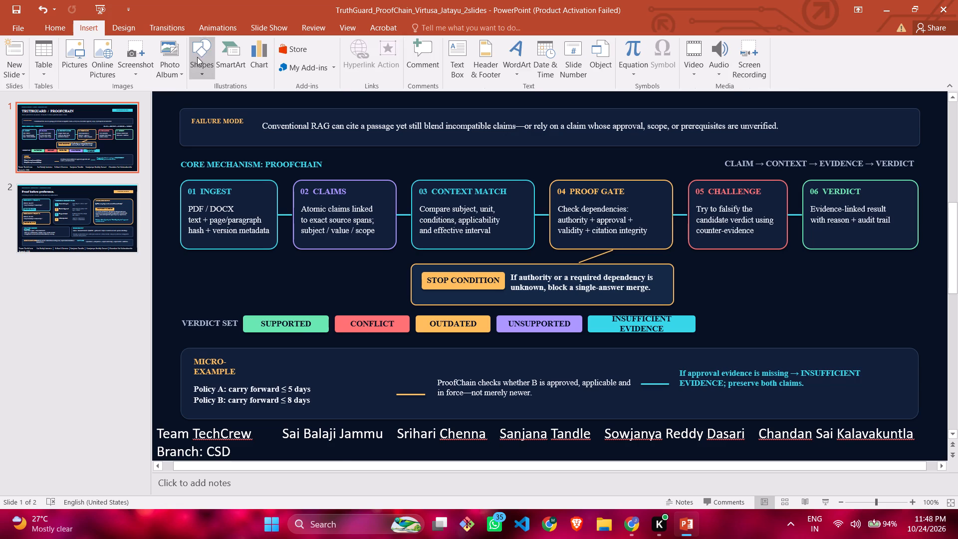
pyautogui.click(198, 57)
pyautogui.click(197, 139)
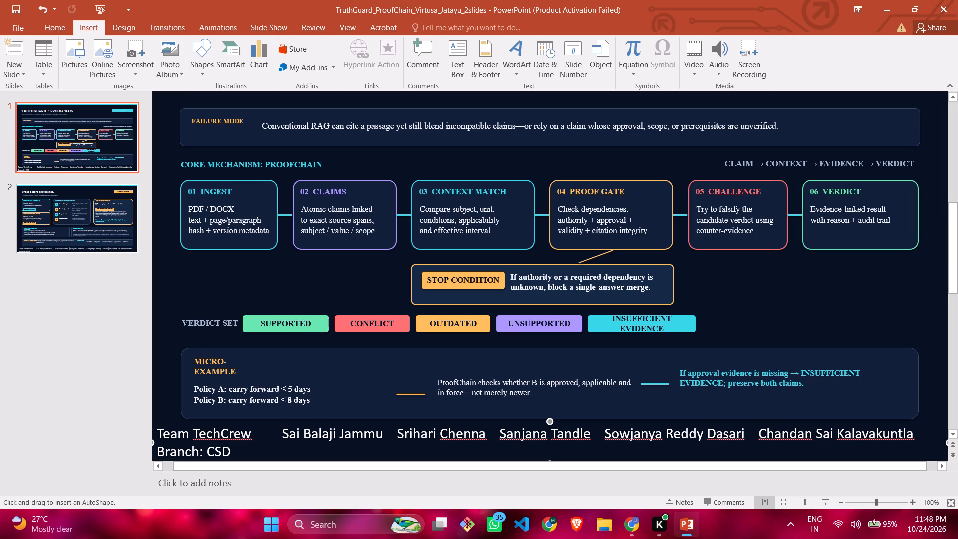
pyautogui.moveTo(392, 426); pyautogui.dragTo(391, 443)
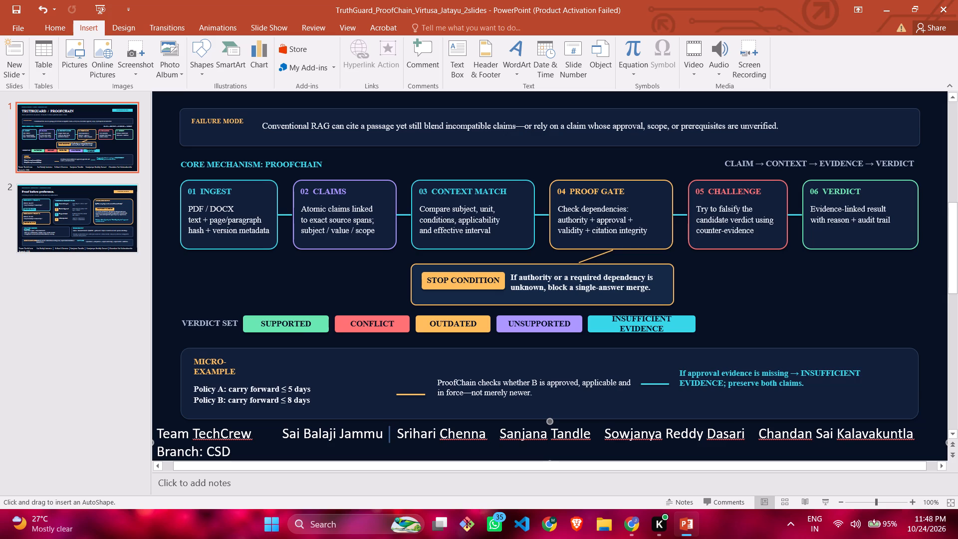
pyautogui.moveTo(391, 443); pyautogui.dragTo(391, 437)
pyautogui.click(389, 449)
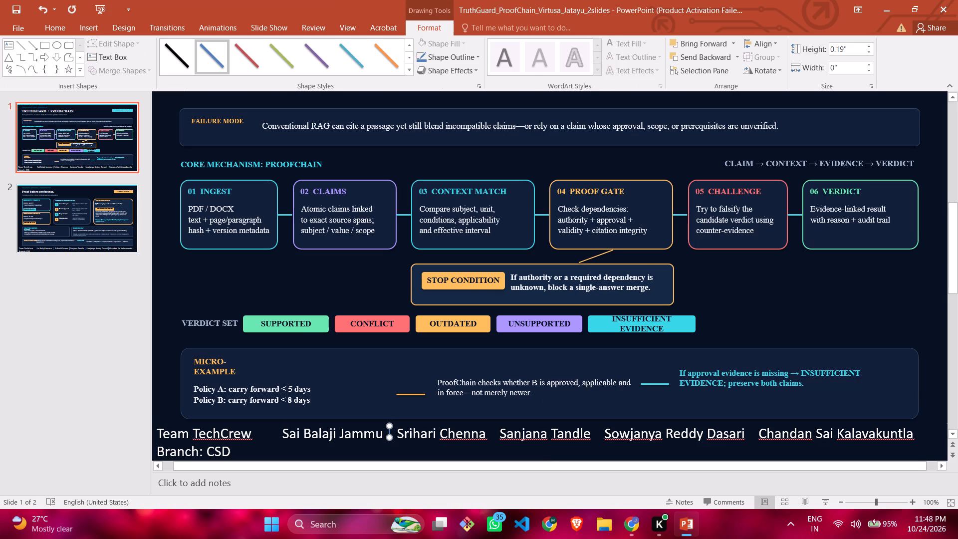
pyautogui.click(390, 434)
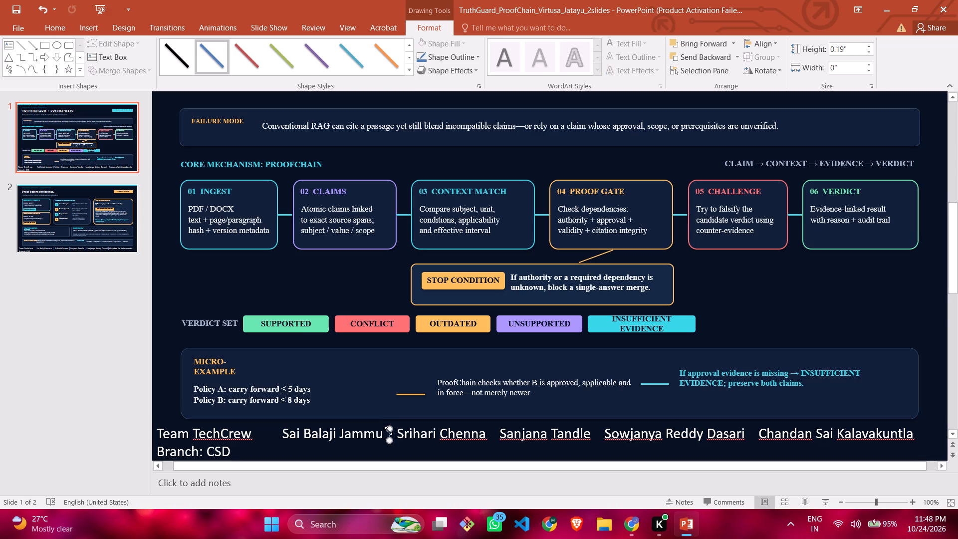
pyautogui.click(389, 429)
pyautogui.click(376, 447)
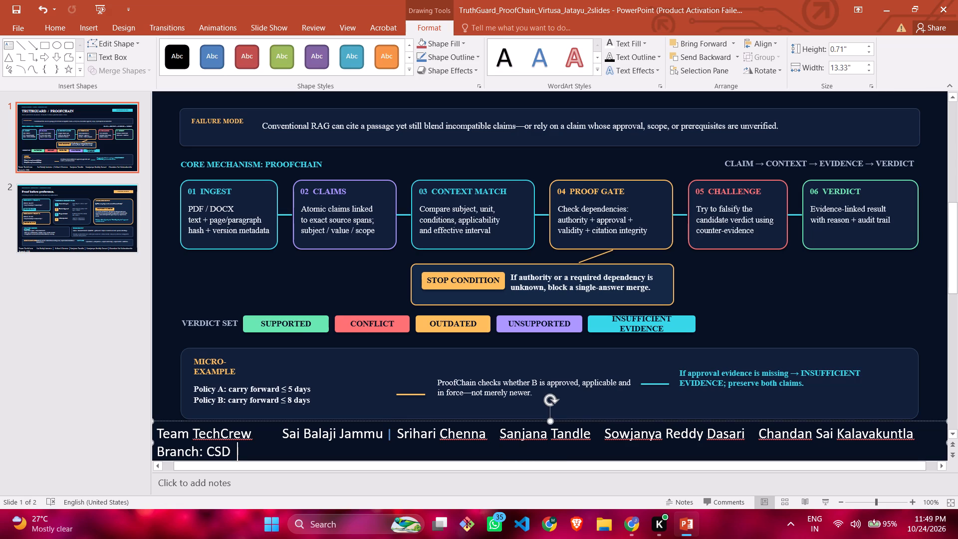
# Lengthen the divider line between the first two members' names to about 0.23" by extending its upper end.
pyautogui.click(391, 438)
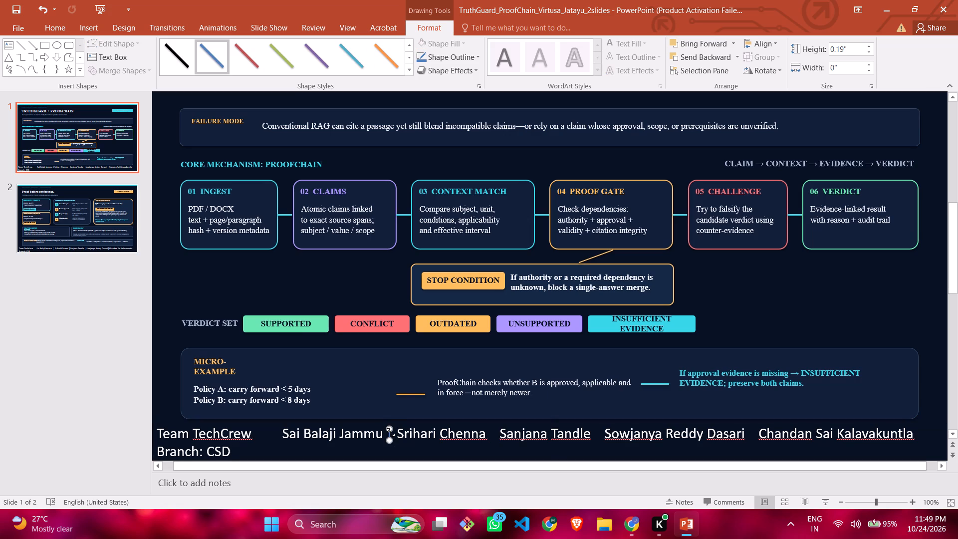
pyautogui.moveTo(391, 430); pyautogui.dragTo(391, 423)
pyautogui.moveTo(389, 421); pyautogui.dragTo(389, 423)
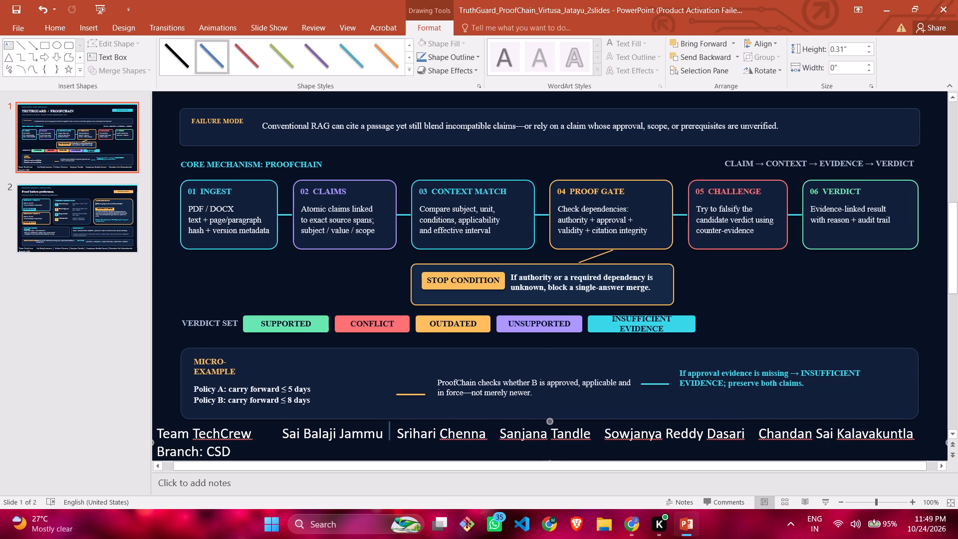
pyautogui.moveTo(389, 423); pyautogui.dragTo(390, 428)
pyautogui.moveTo(390, 428); pyautogui.dragTo(391, 427)
pyautogui.click(376, 446)
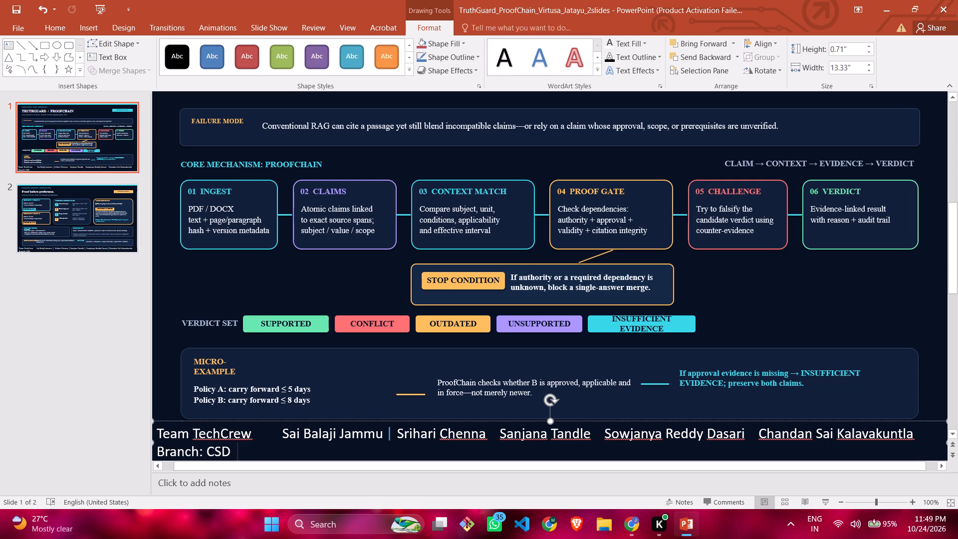
pyautogui.click(390, 431)
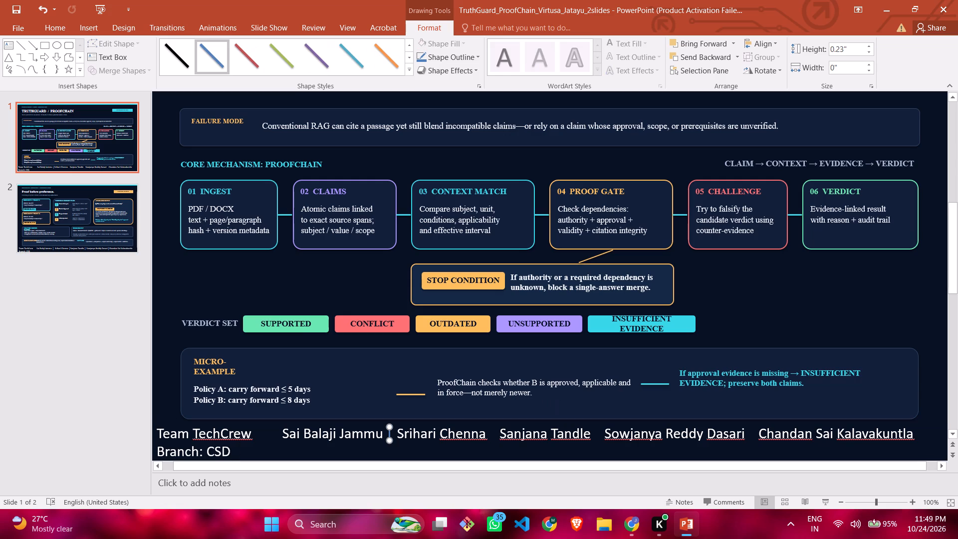
# Copy the 0.23" divider line in slide 1's footer and place the duplicate between the second and third members' names.
pyautogui.hotkey('ctrl', 'c')
pyautogui.click(491, 435)
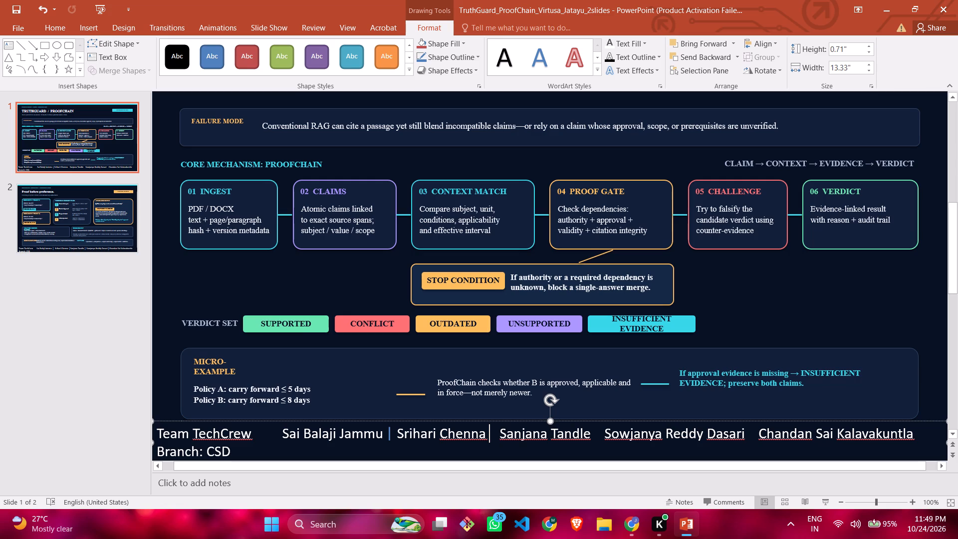
pyautogui.press('Right')
pyautogui.hotkey('ctrl', 'v')
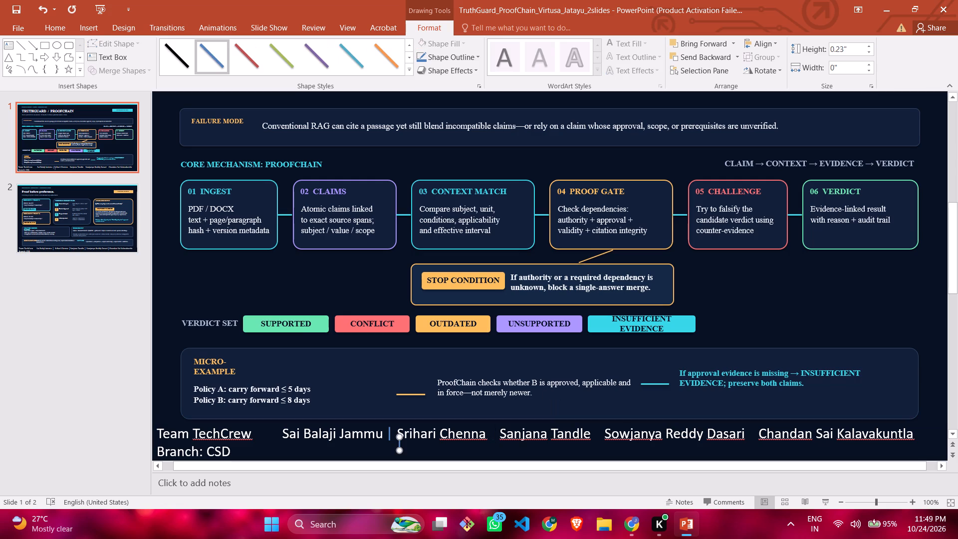
pyautogui.moveTo(401, 444); pyautogui.dragTo(479, 436)
pyautogui.moveTo(479, 436); pyautogui.dragTo(497, 435)
pyautogui.moveTo(497, 435); pyautogui.dragTo(494, 432)
pyautogui.moveTo(494, 432); pyautogui.dragTo(493, 435)
pyautogui.moveTo(493, 435); pyautogui.dragTo(495, 435)
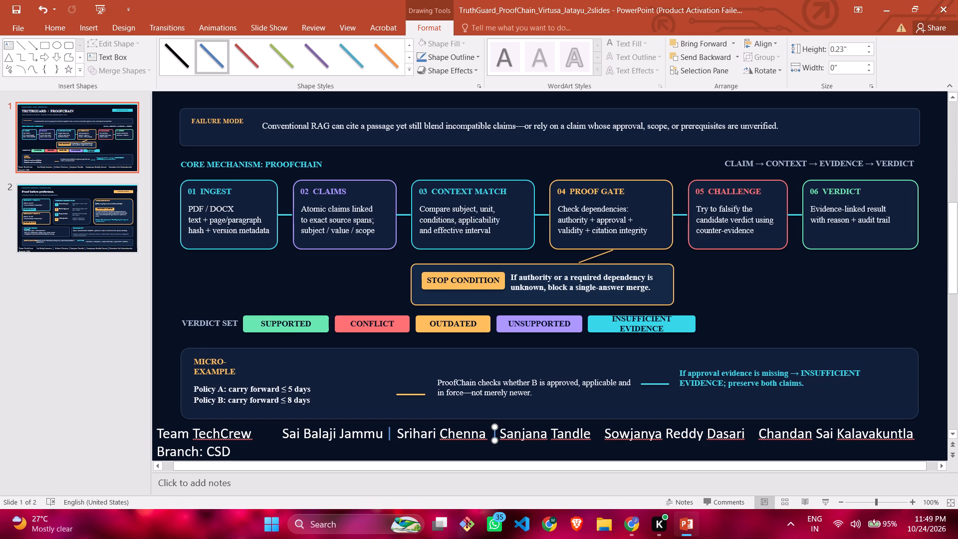
# Widen the gap before the third member's name in slide 1's footer by a net one space.
pyautogui.click(488, 436)
pyautogui.press('Right')
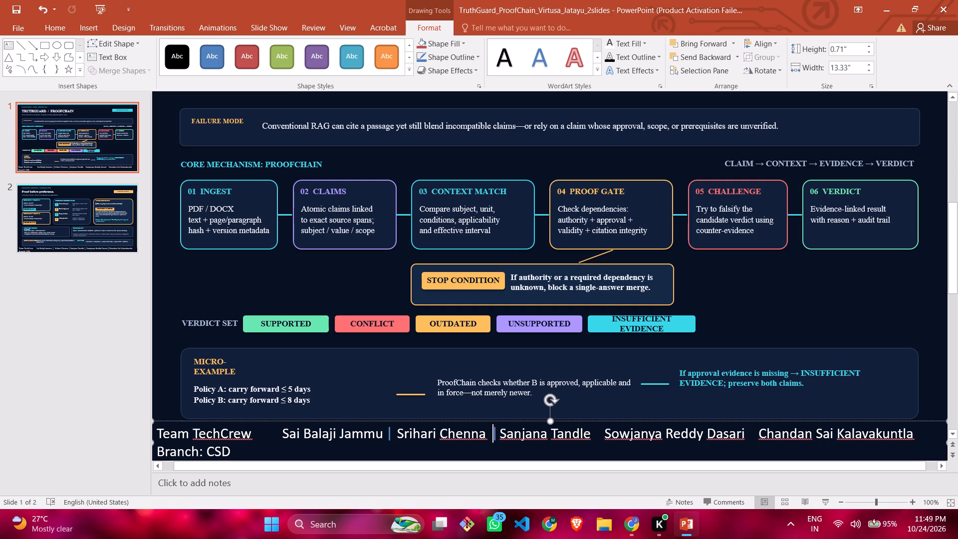
pyautogui.press('BackSpace')
pyautogui.press('Right')
pyautogui.press('Right')
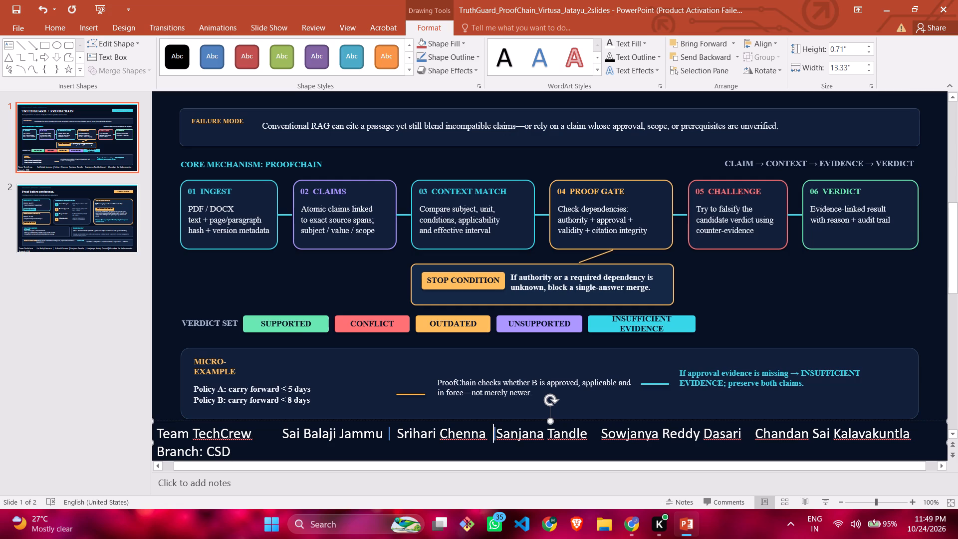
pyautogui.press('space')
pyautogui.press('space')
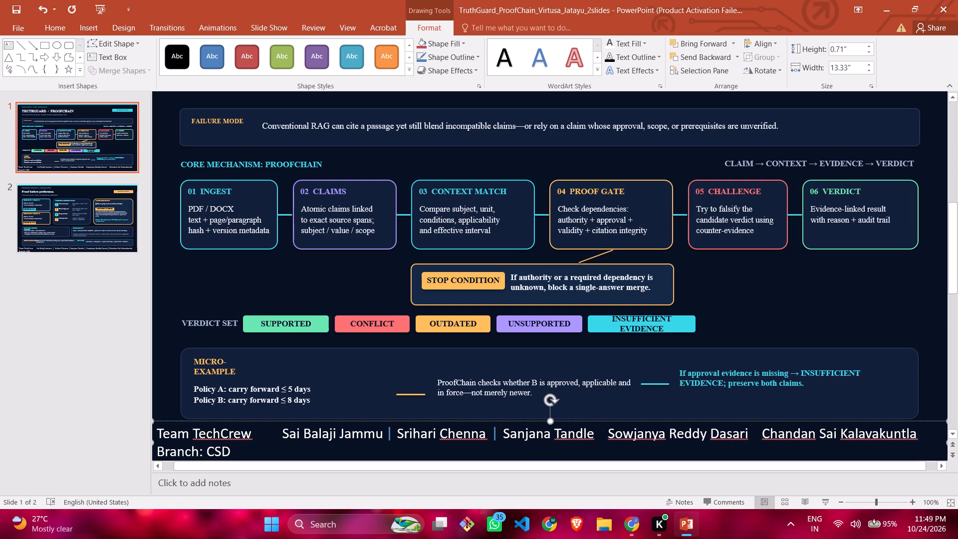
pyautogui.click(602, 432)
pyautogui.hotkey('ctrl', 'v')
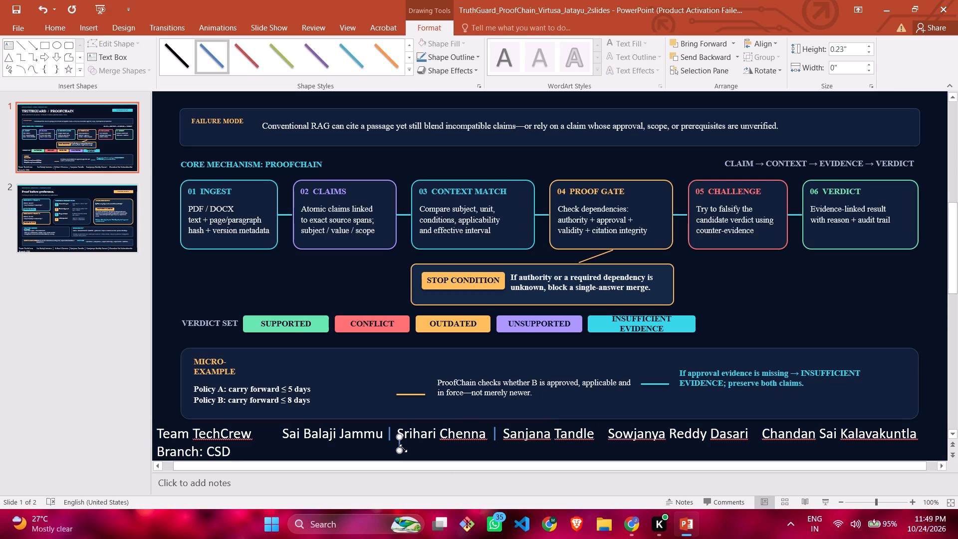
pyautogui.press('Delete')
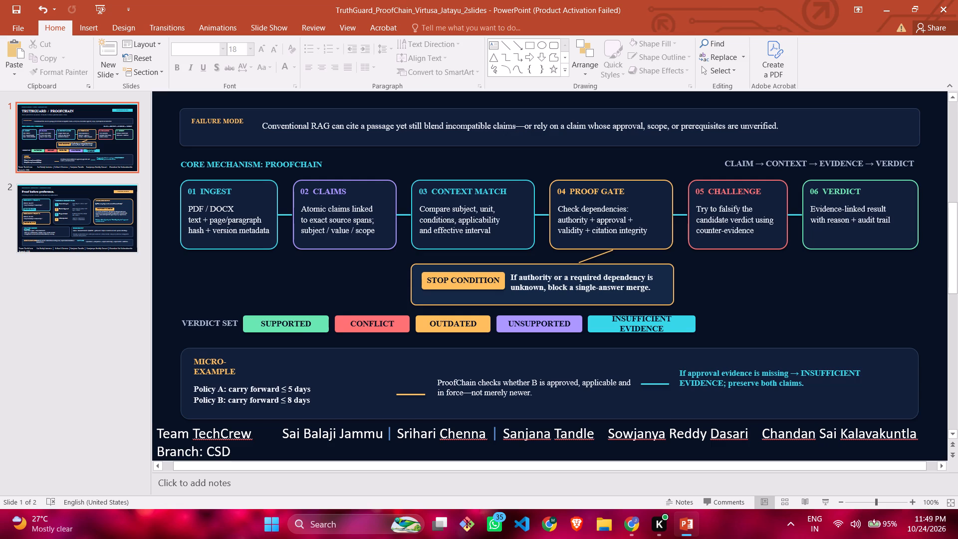
# Copy the divider between the first two names in slide 1's footer and place the duplicate between the third and fourth names.
pyautogui.click(389, 432)
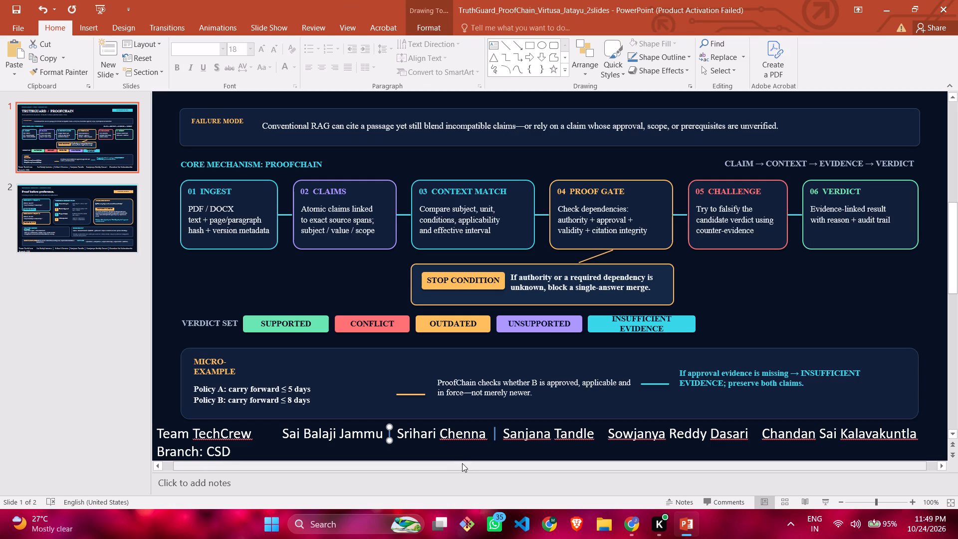
pyautogui.hotkey('ctrl', 'c')
pyautogui.click(436, 444)
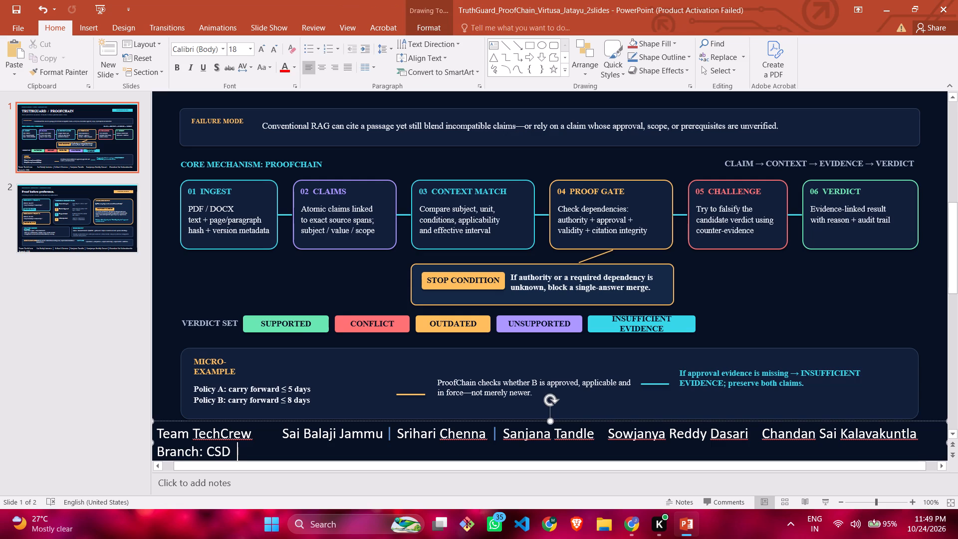
pyautogui.click(429, 454)
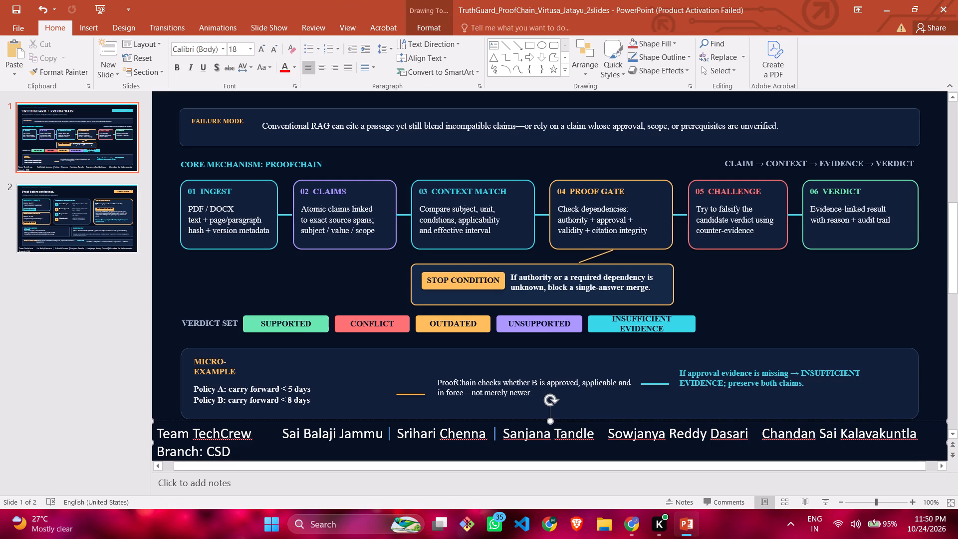
pyautogui.click(601, 437)
pyautogui.hotkey('ctrl', 'v')
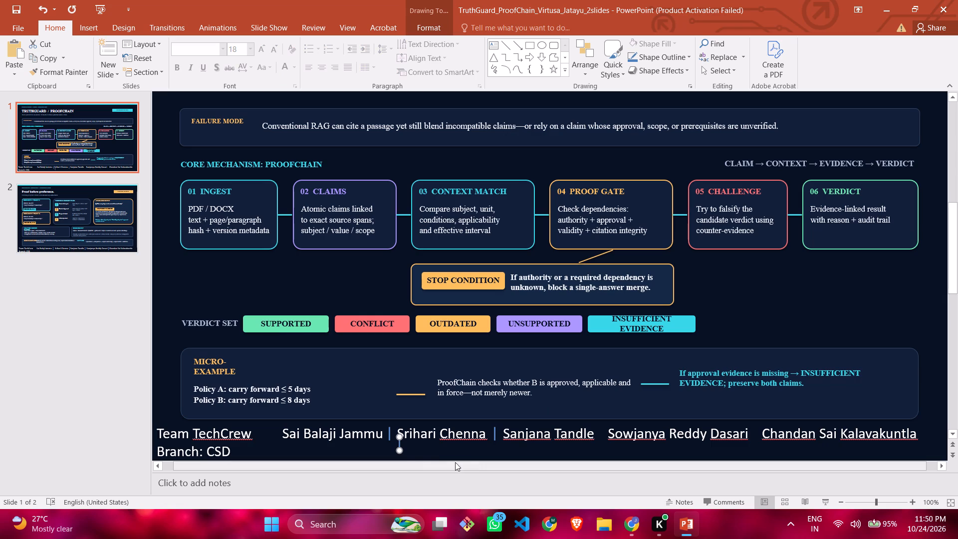
pyautogui.moveTo(399, 443); pyautogui.dragTo(546, 424)
pyautogui.moveTo(546, 424); pyautogui.dragTo(601, 435)
pyautogui.click(576, 457)
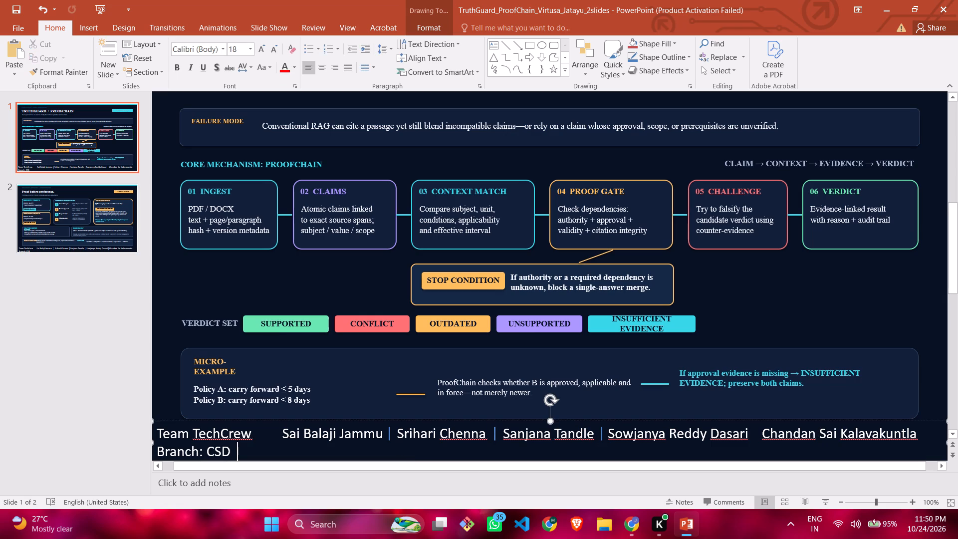
# Place another copy of the divider line between the fourth and fifth members' names in slide 1's footer.
pyautogui.click(753, 431)
pyautogui.press('Right')
pyautogui.press('Left')
pyautogui.hotkey('ctrl', 'v')
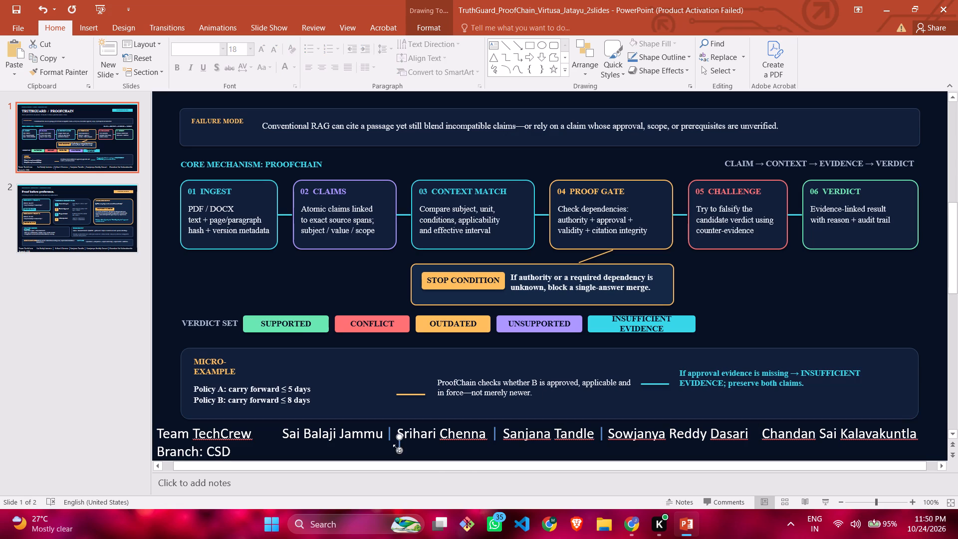
pyautogui.moveTo(401, 444); pyautogui.dragTo(718, 437)
pyautogui.moveTo(718, 437); pyautogui.dragTo(757, 434)
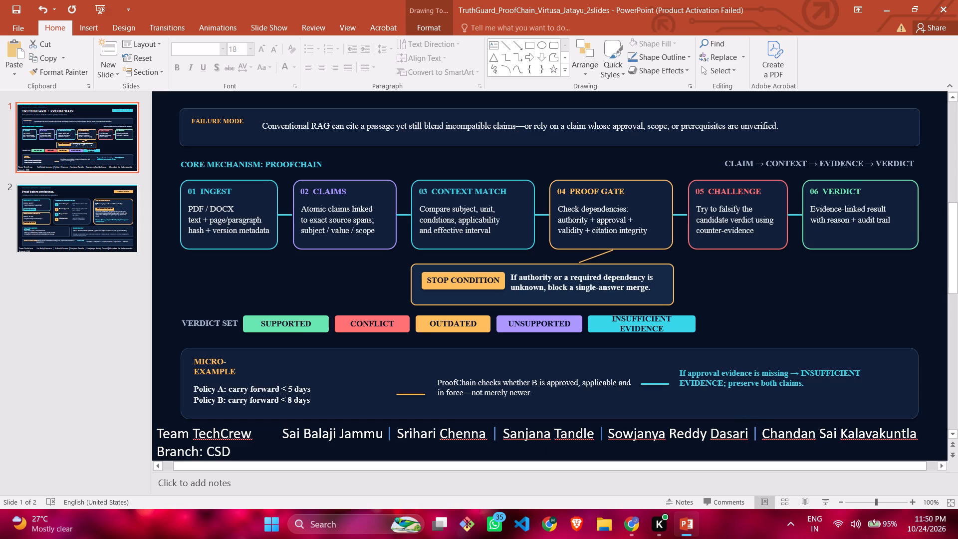
pyautogui.moveTo(757, 434); pyautogui.dragTo(757, 433)
pyautogui.click(733, 450)
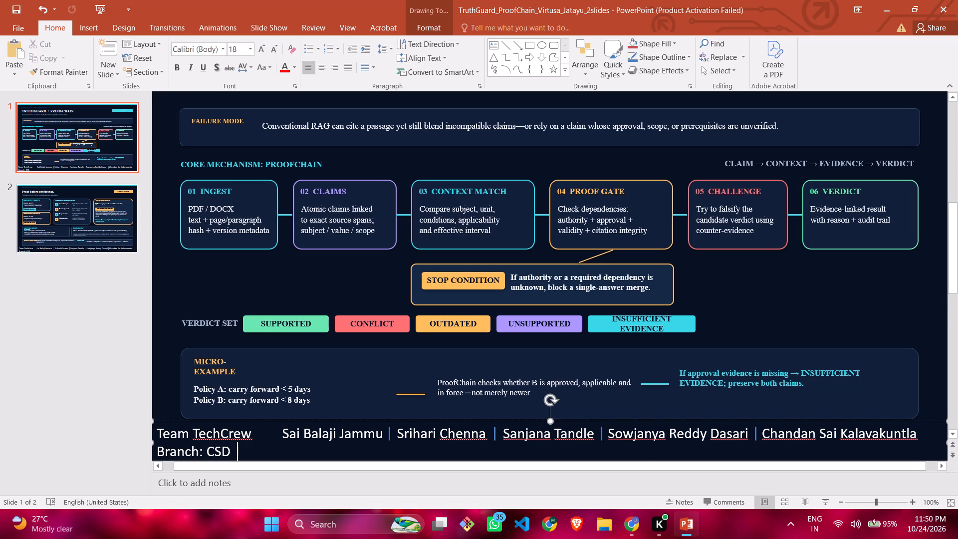
pyautogui.scroll(-2, 755, 393)
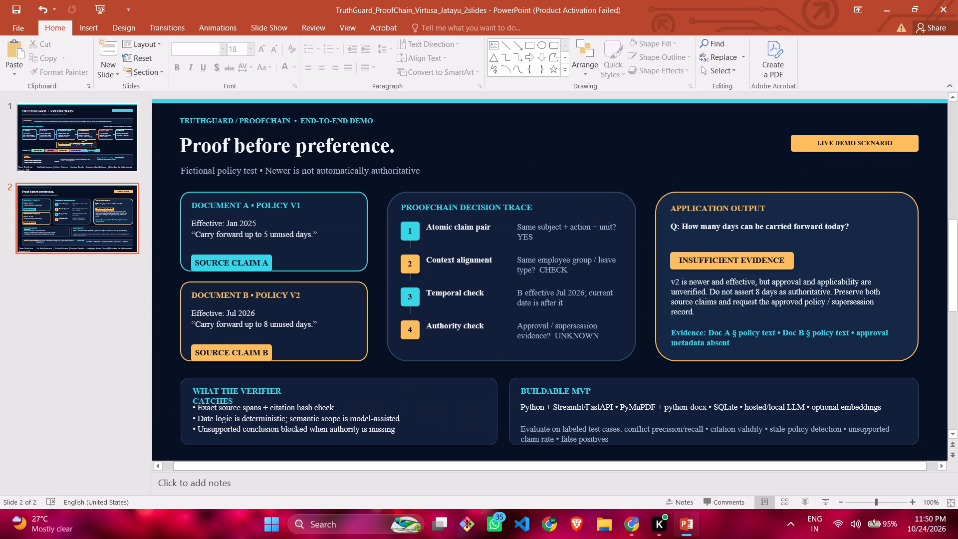
pyautogui.scroll(-7, 549, 443)
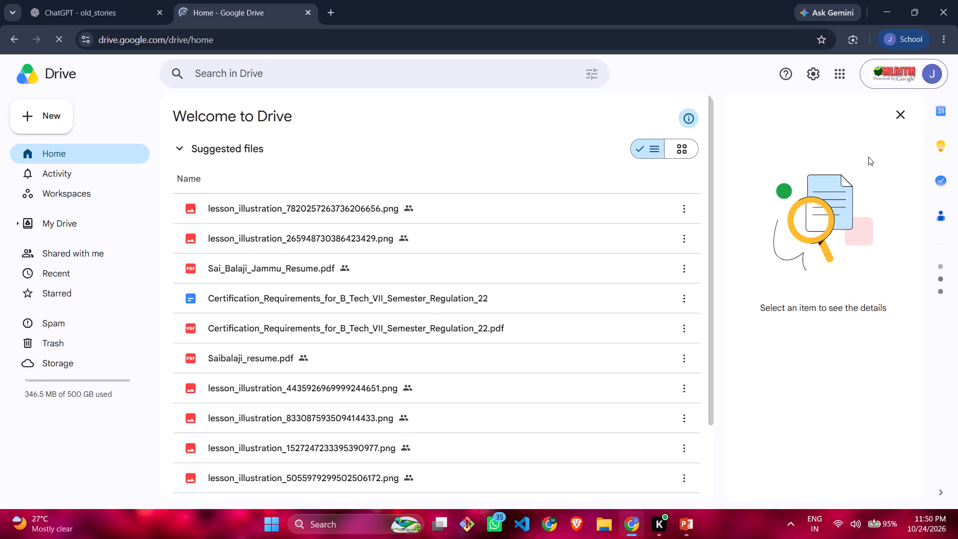
# Browse the suggested files on the Drive home page and preview the first two lesson illustration images.
pyautogui.scroll(-2, 541, 277)
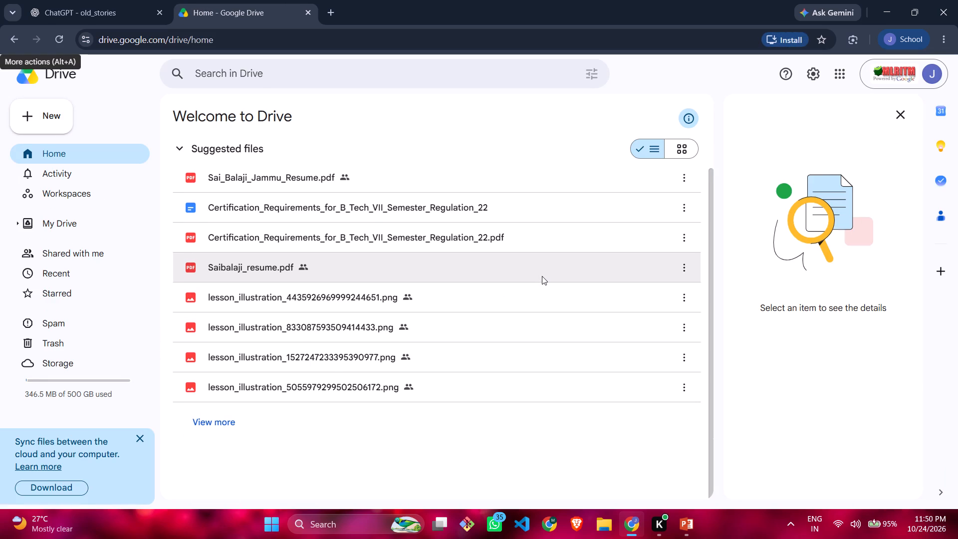
pyautogui.click(221, 420)
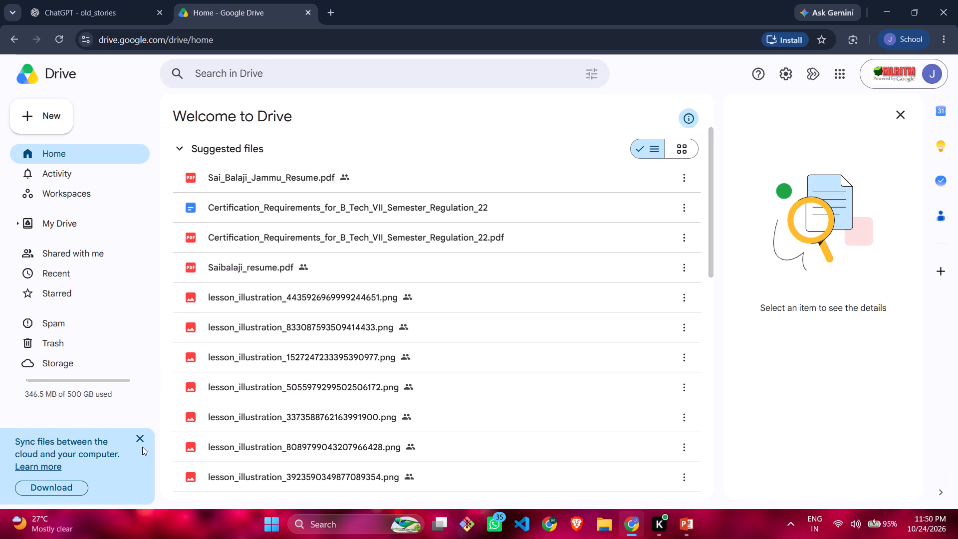
pyautogui.click(141, 439)
pyautogui.scroll(-2, 463, 337)
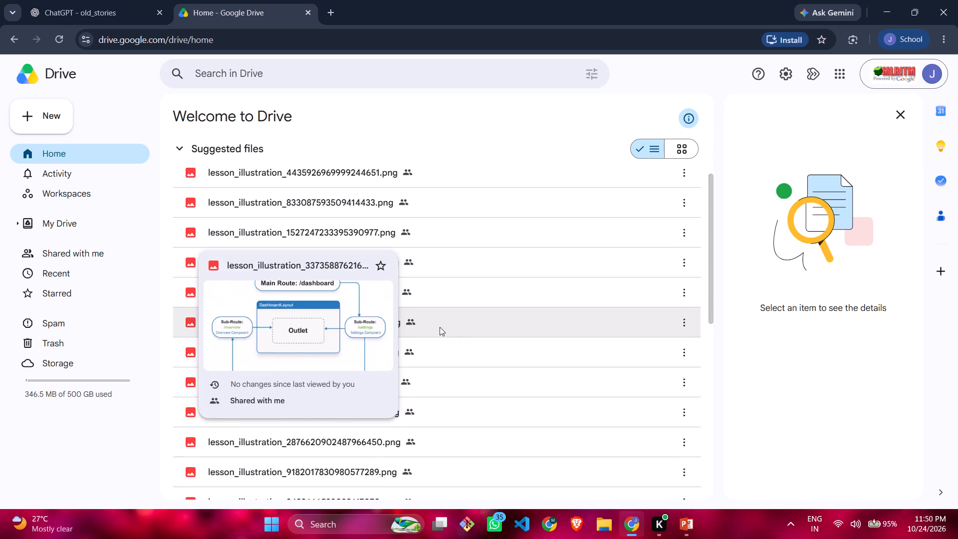
pyautogui.scroll(-2, 423, 319)
pyautogui.scroll(9, 422, 319)
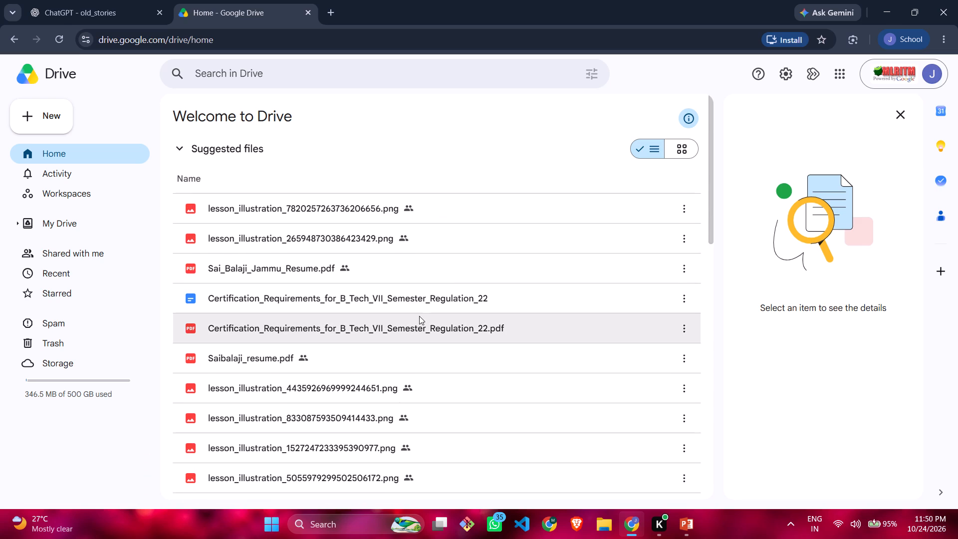
pyautogui.scroll(4, 419, 316)
pyautogui.doubleClick(411, 218)
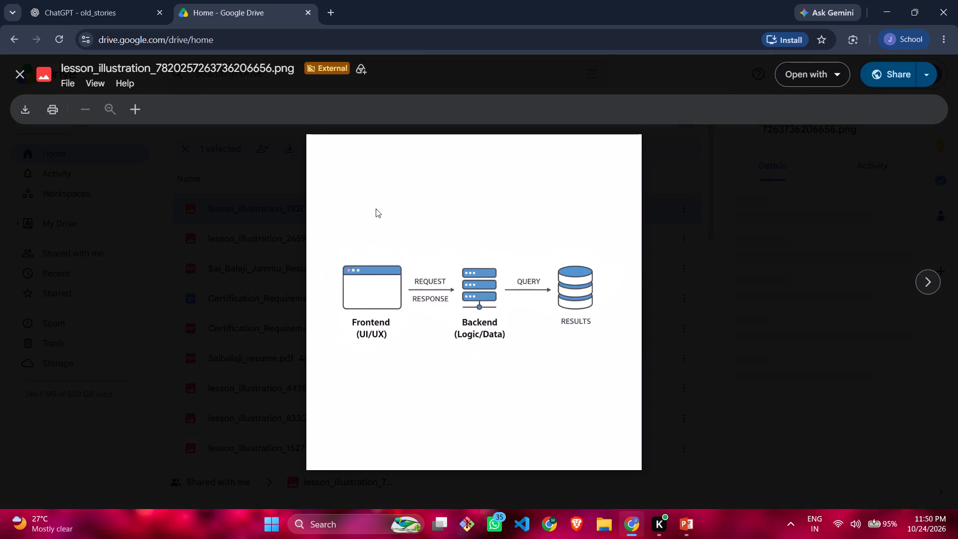
pyautogui.click(14, 81)
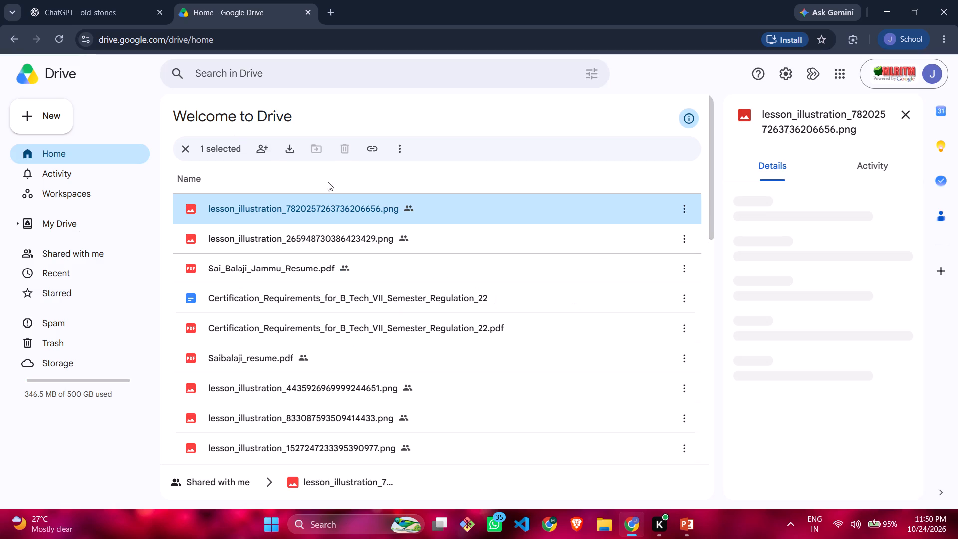
pyautogui.doubleClick(273, 241)
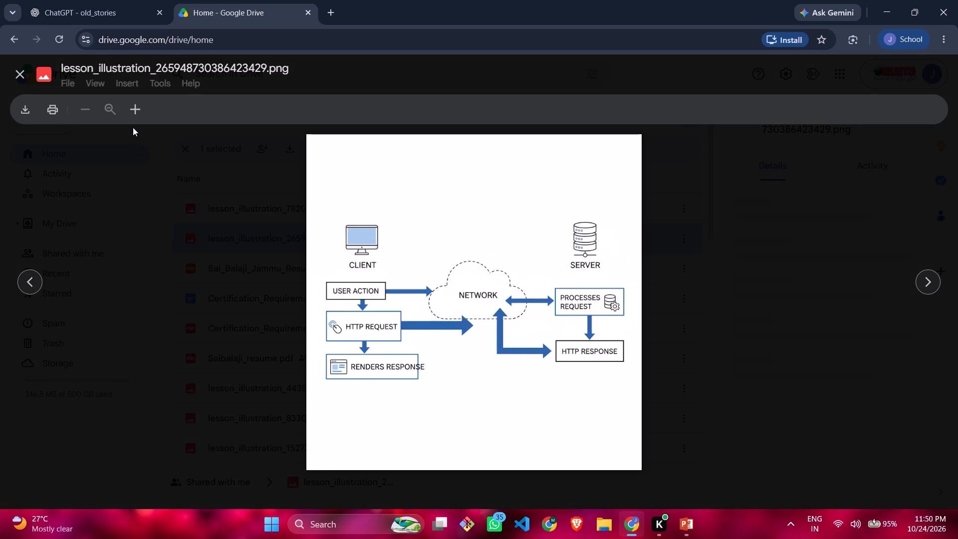
pyautogui.click(16, 80)
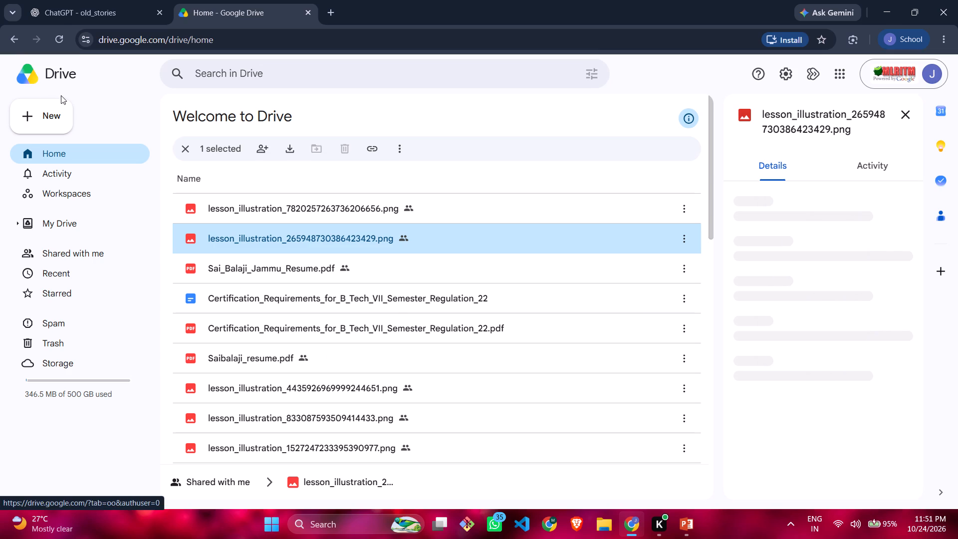
# Close the file details pane and look through the suggested files with their owners and locations.
pyautogui.click(902, 114)
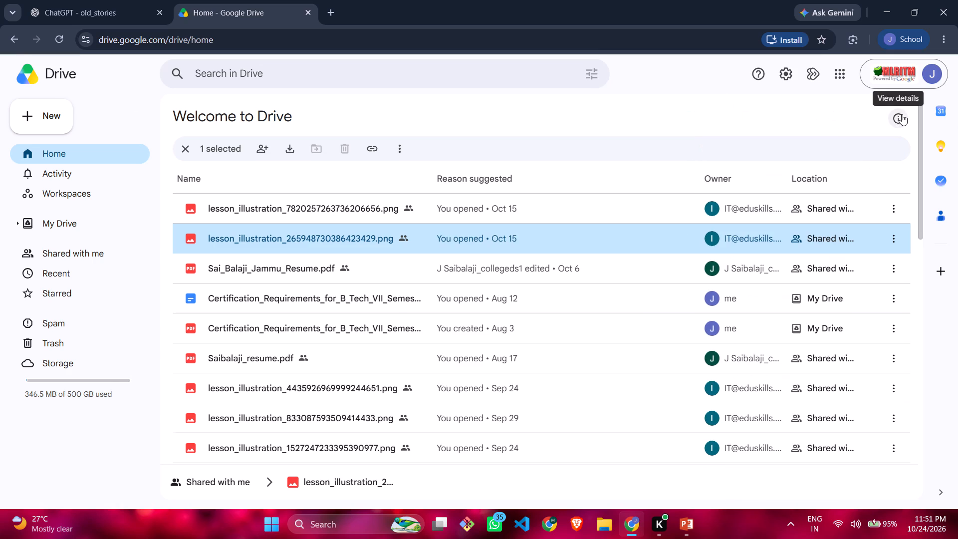
pyautogui.scroll(-6, 748, 216)
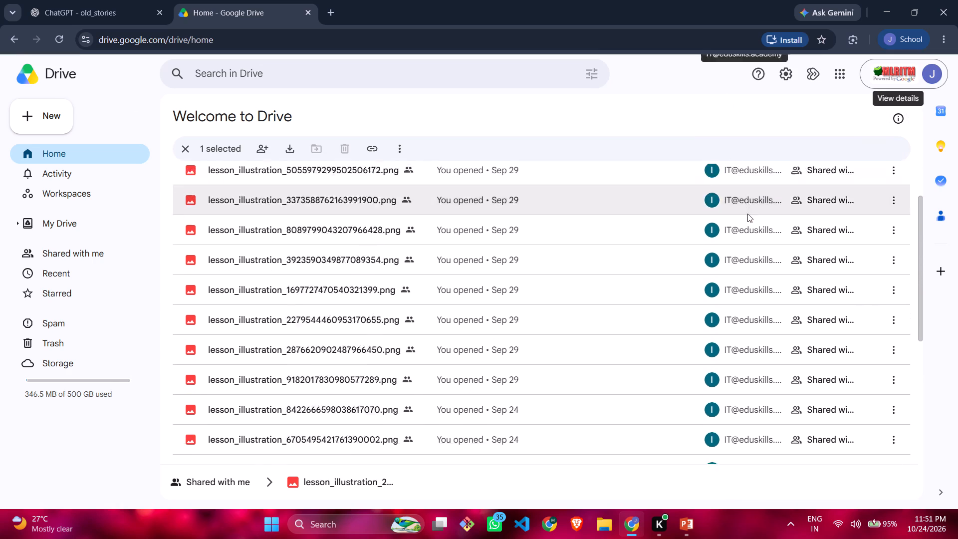
pyautogui.scroll(-10, 747, 214)
pyautogui.scroll(8, 747, 208)
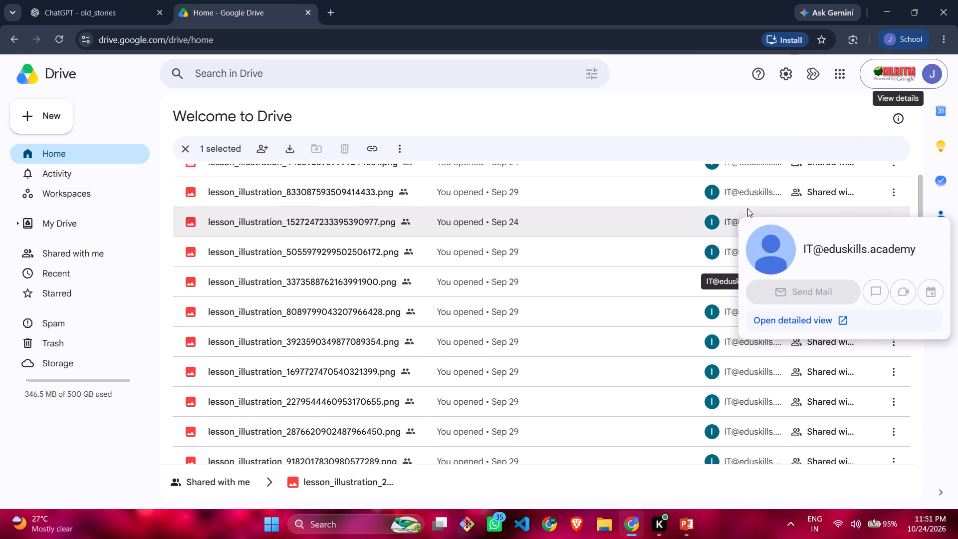
pyautogui.scroll(10, 743, 198)
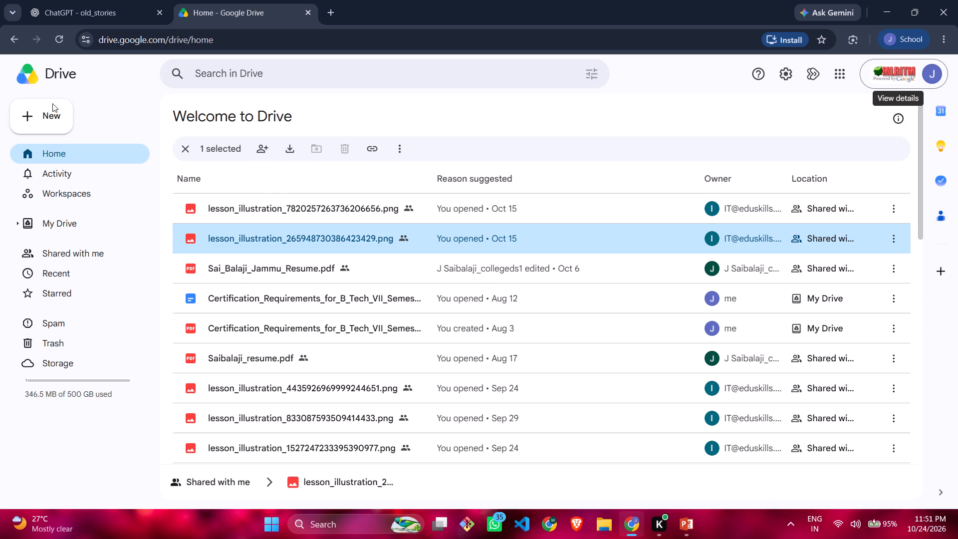
pyautogui.click(33, 116)
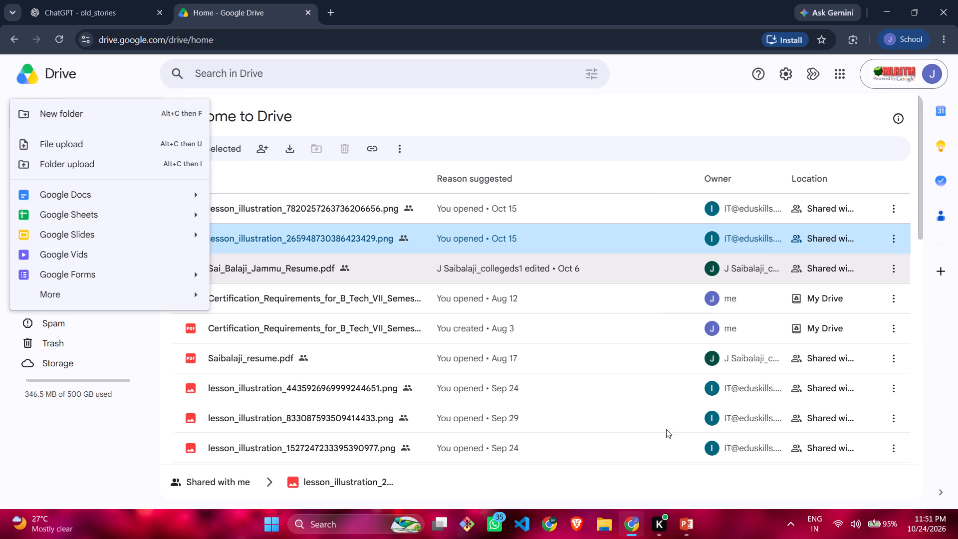
# Switch to PowerPoint, save the TruthGuard / ProofChain presentation and close it.
pyautogui.click(691, 532)
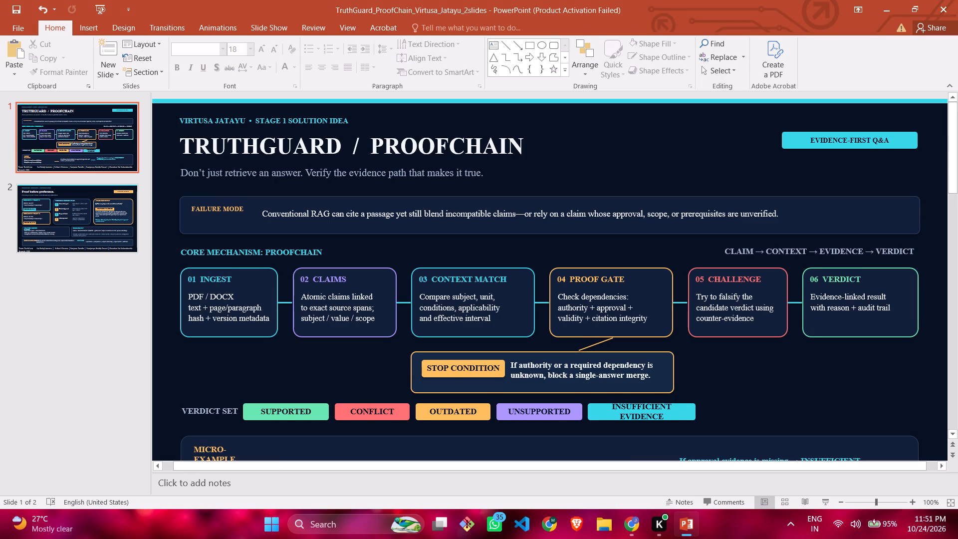
pyautogui.scroll(-7, 562, 365)
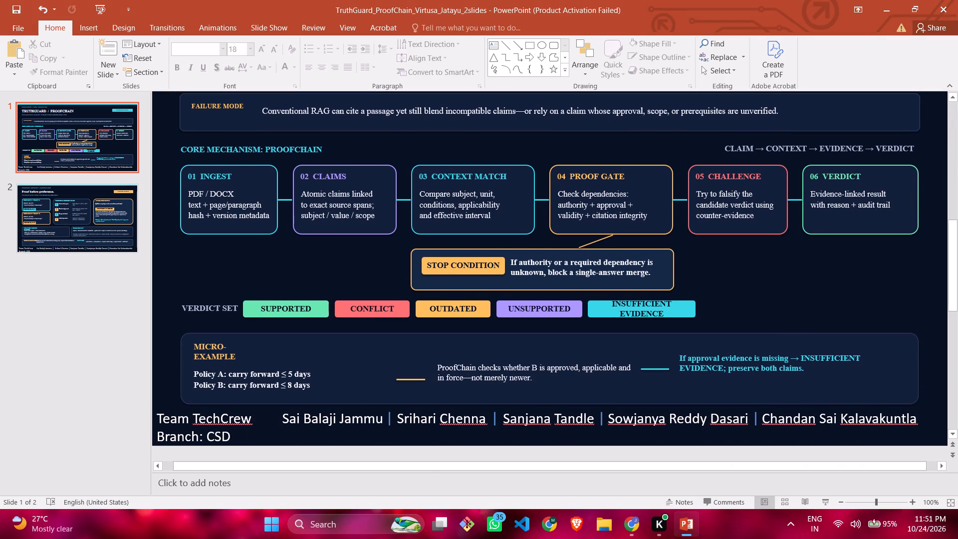
pyautogui.hotkey('ctrl', 's')
pyautogui.click(957, 0)
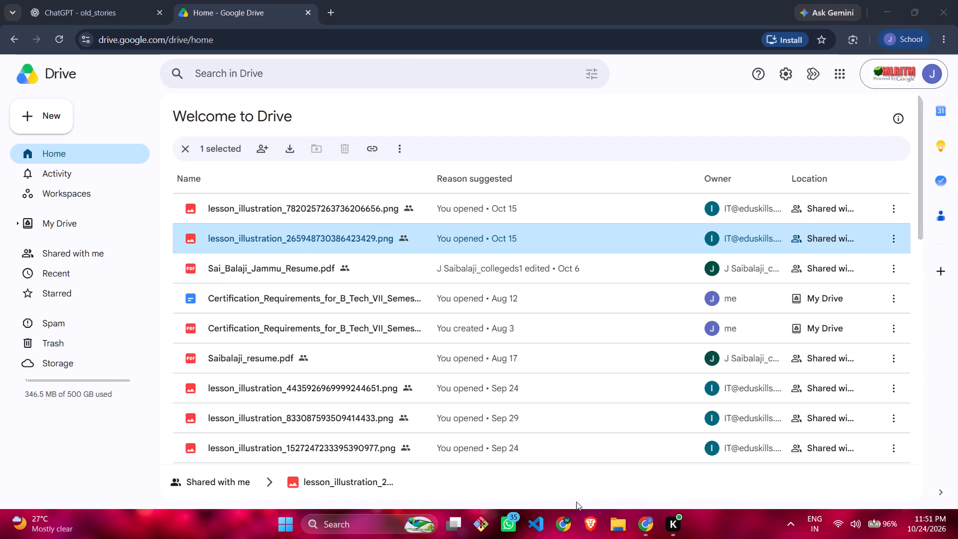
# Open TruthGuard_ProofChain_Virtusa_Jatayu_2slides from the Desktop folder in File Explorer, check both slides' footers, and close the presentation.
pyautogui.click(610, 519)
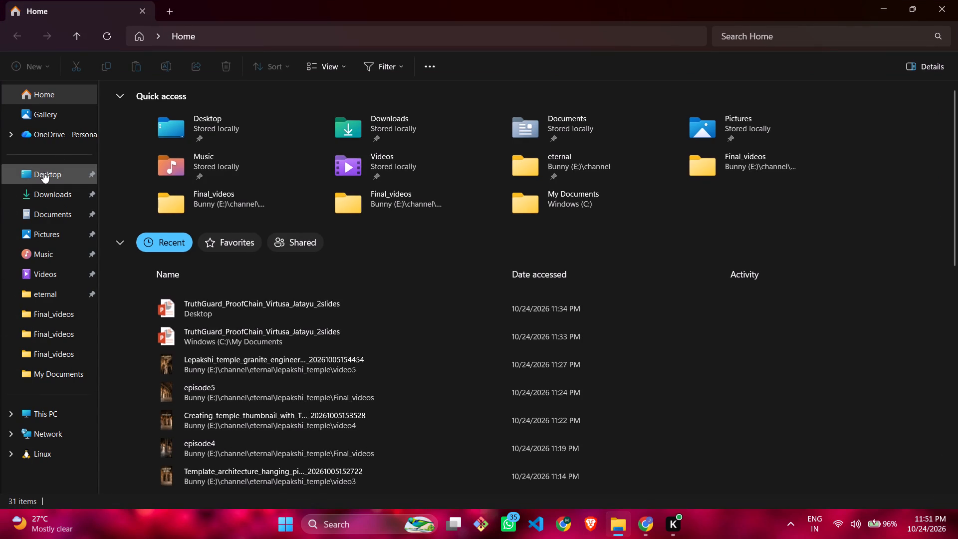
pyautogui.click(43, 172)
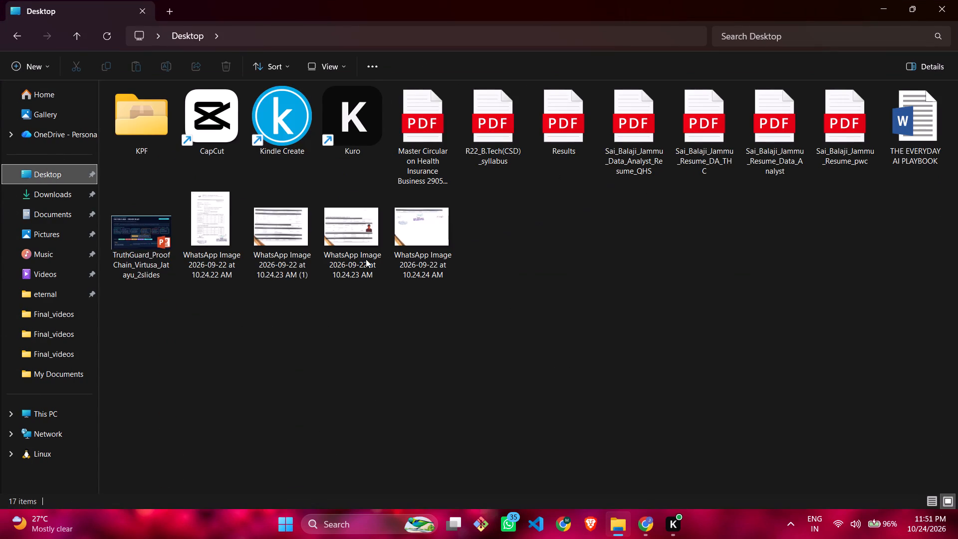
pyautogui.doubleClick(148, 272)
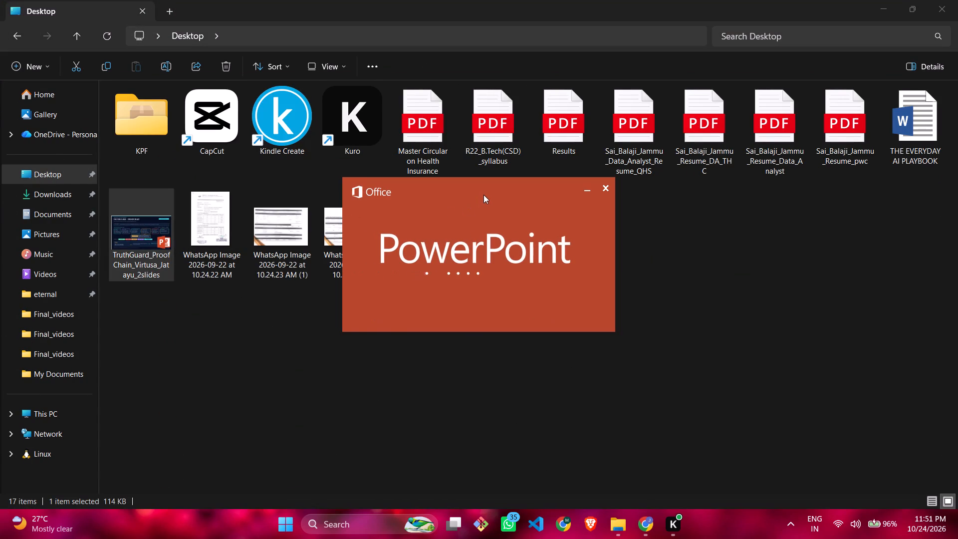
pyautogui.click(617, 119)
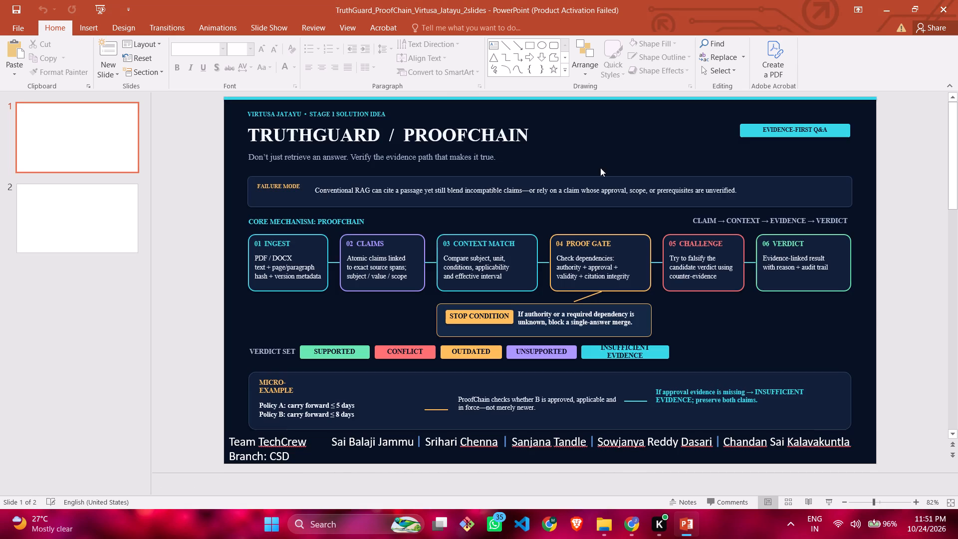
pyautogui.scroll(-3, 584, 189)
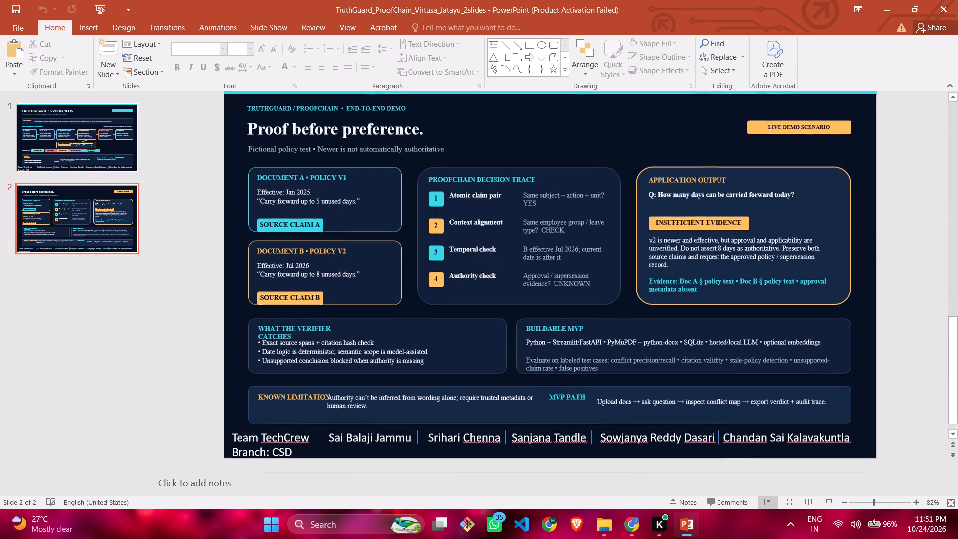
pyautogui.click(957, 0)
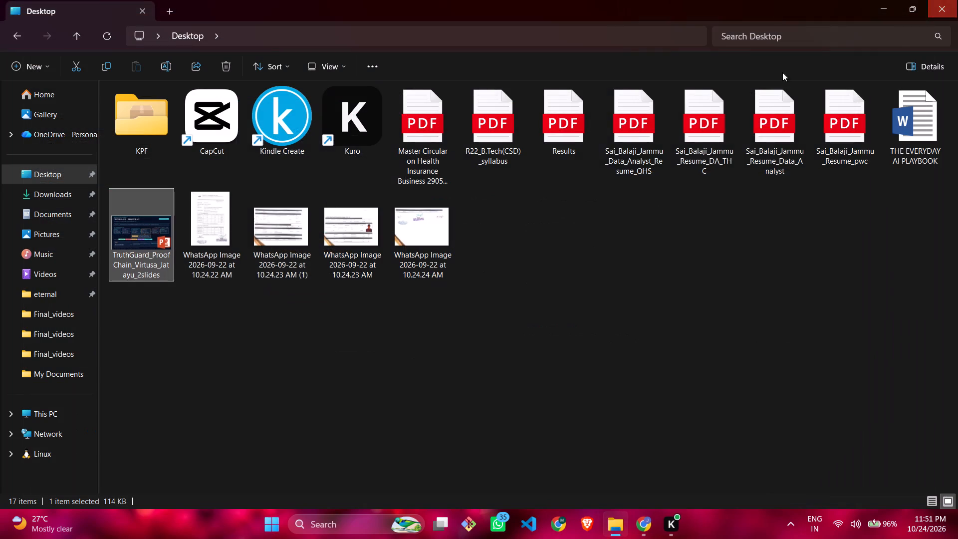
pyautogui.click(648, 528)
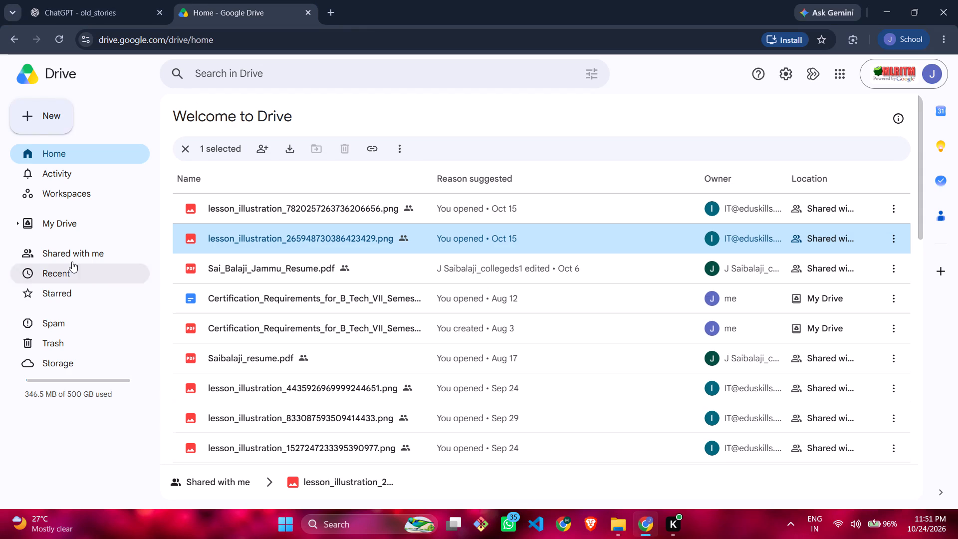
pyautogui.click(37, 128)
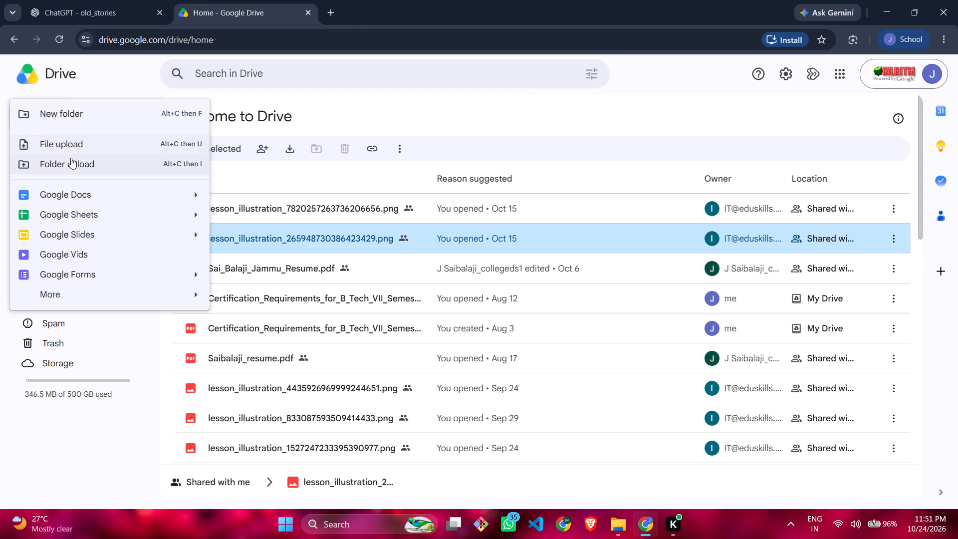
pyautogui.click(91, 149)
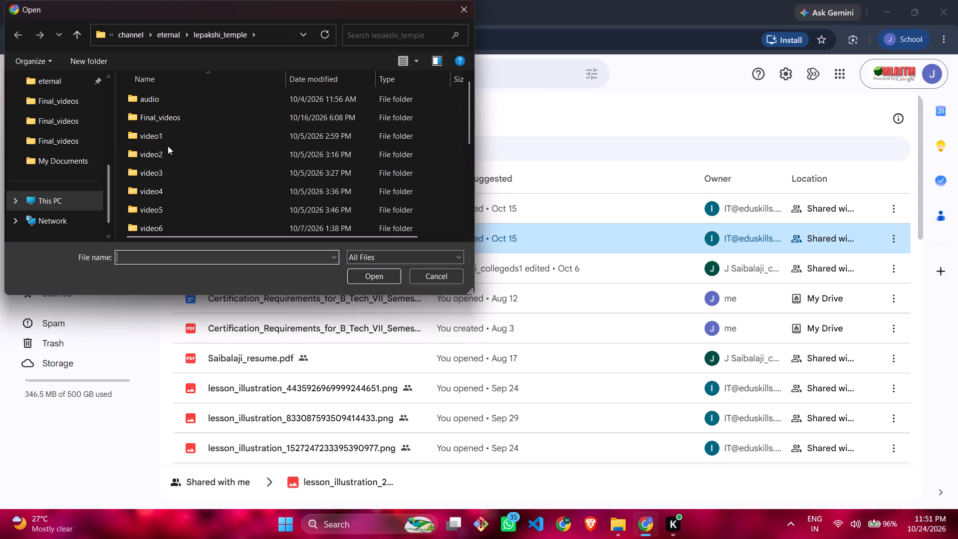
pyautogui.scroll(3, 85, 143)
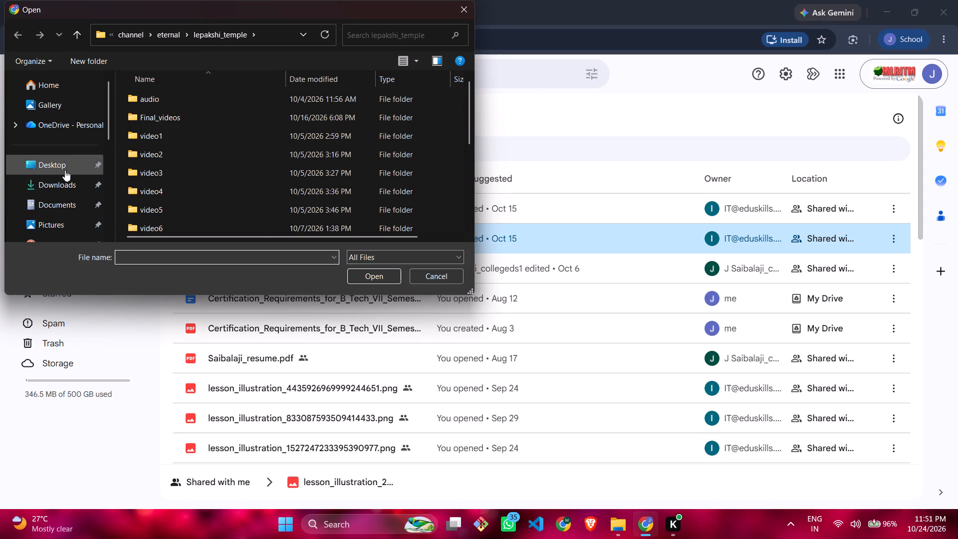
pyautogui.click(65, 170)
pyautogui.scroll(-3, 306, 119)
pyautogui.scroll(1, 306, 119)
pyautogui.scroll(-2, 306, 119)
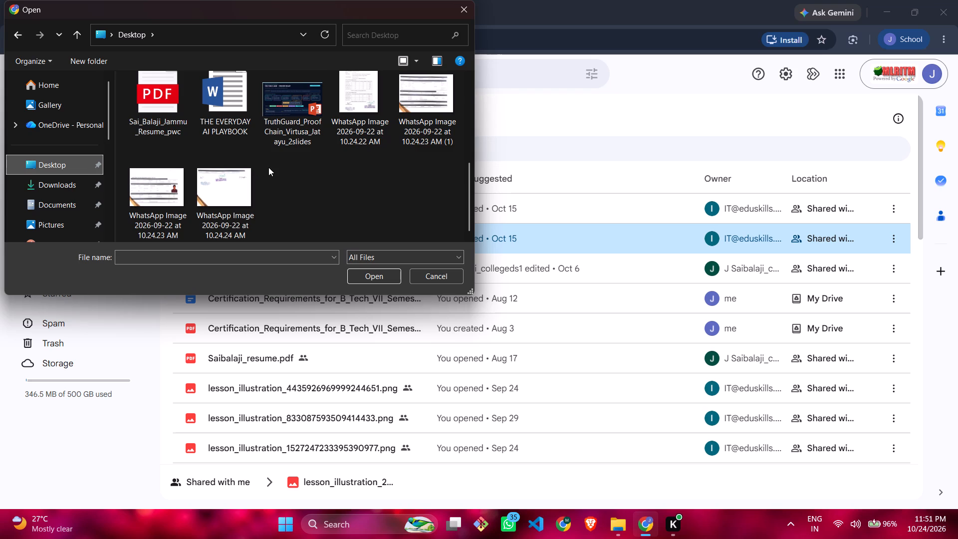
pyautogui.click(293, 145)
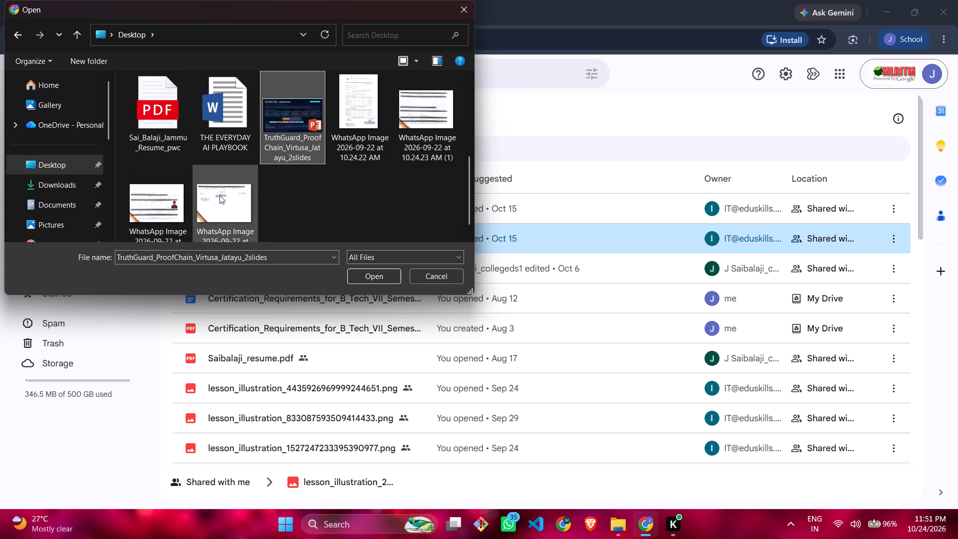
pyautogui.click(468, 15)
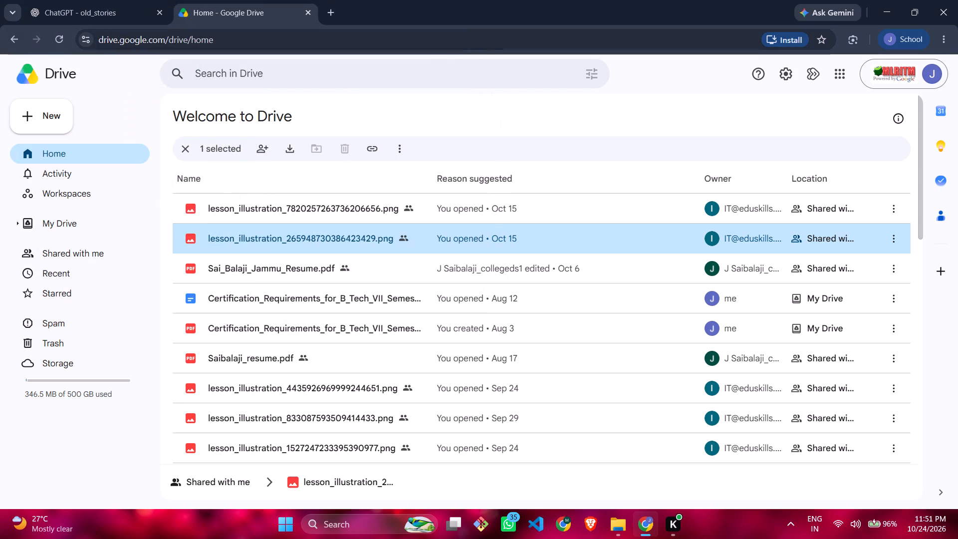
# Switch to File Explorer and rename the presentation on the Desktop as TruthGuard_ProofChain_Virtusa_Jatayu.
pyautogui.click(614, 514)
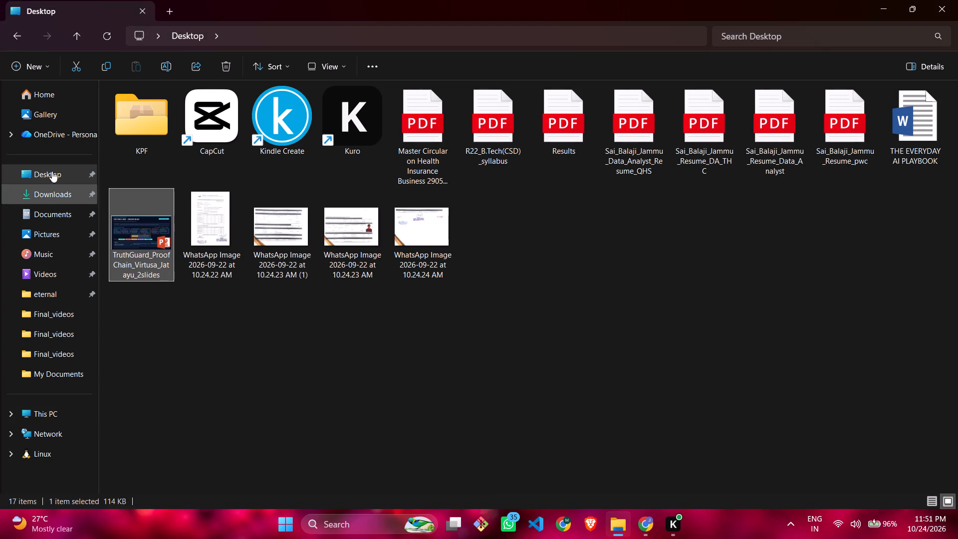
pyautogui.press('F2')
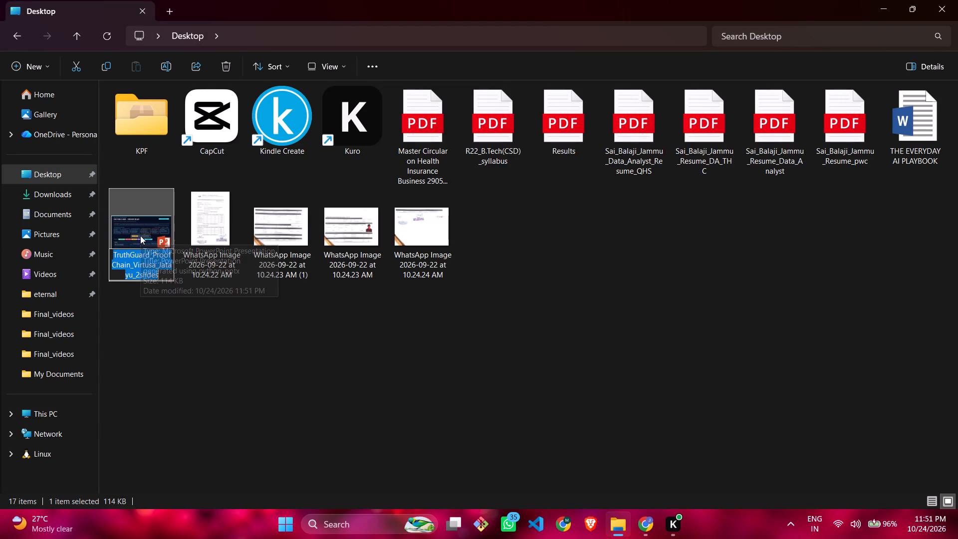
pyautogui.click(167, 275)
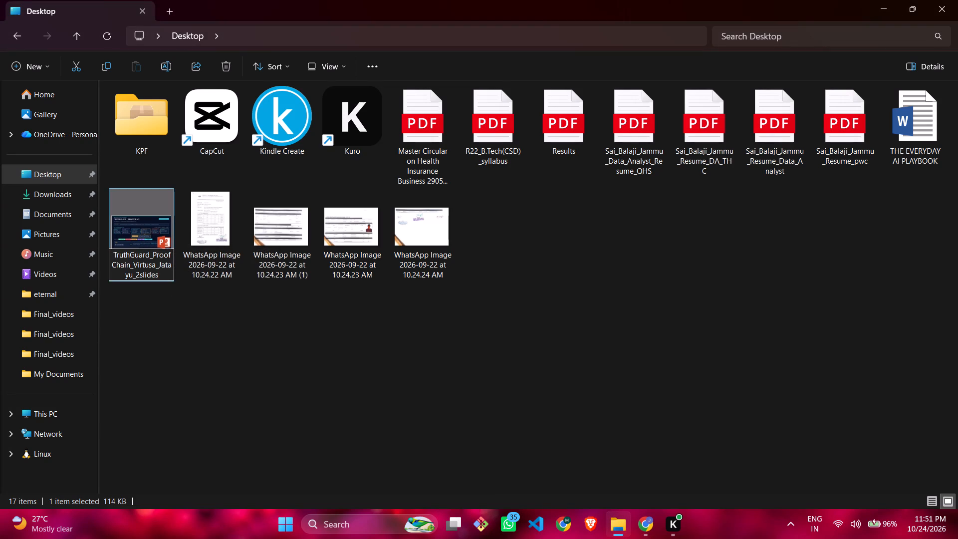
pyautogui.press('BackSpace')
pyautogui.press('BackSpace')
pyautogui.press('BackSpace')
pyautogui.press('BackSpace')
pyautogui.press('BackSpace')
pyautogui.press('BackSpace')
pyautogui.press('BackSpace')
pyautogui.press('BackSpace')
pyautogui.press('Return')
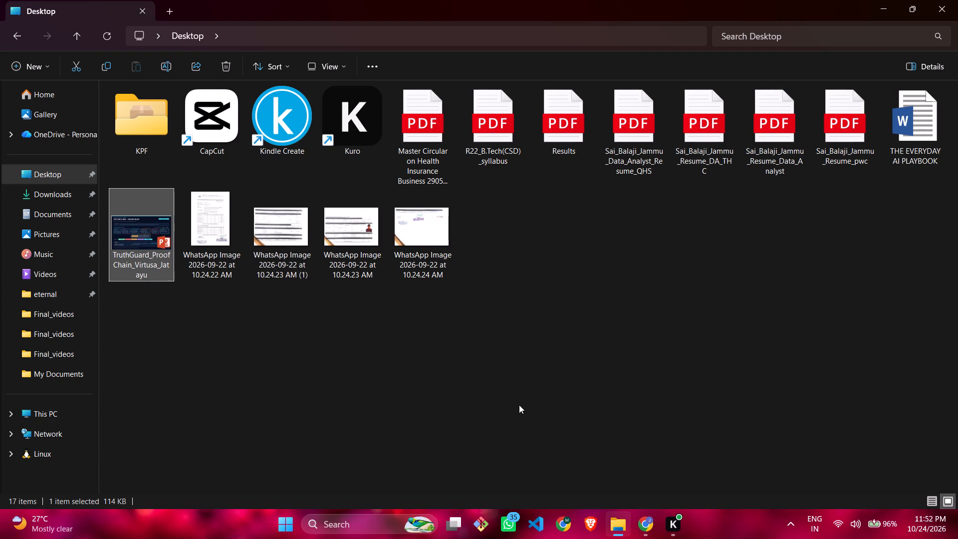
# Switch to Google Drive in Chrome and upload TruthGuard_ProofChain_Virtusa_Jatayu from the Desktop folder.
pyautogui.click(648, 530)
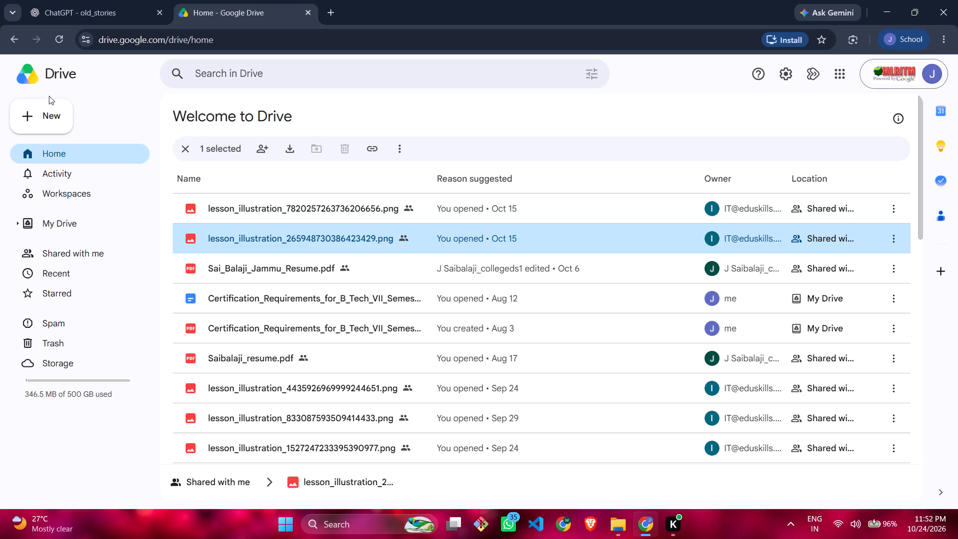
pyautogui.click(35, 119)
pyautogui.click(112, 147)
pyautogui.scroll(2, 89, 122)
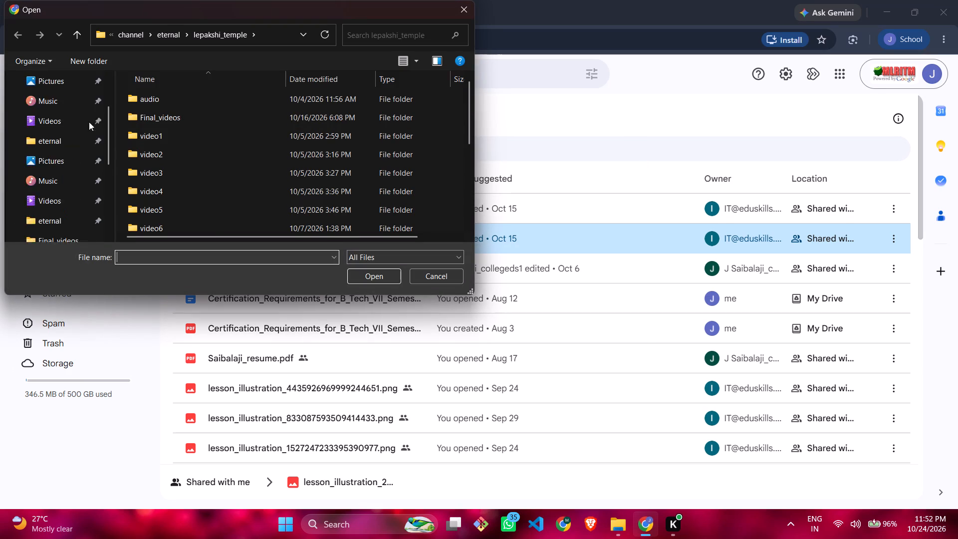
pyautogui.scroll(5, 89, 122)
pyautogui.click(81, 177)
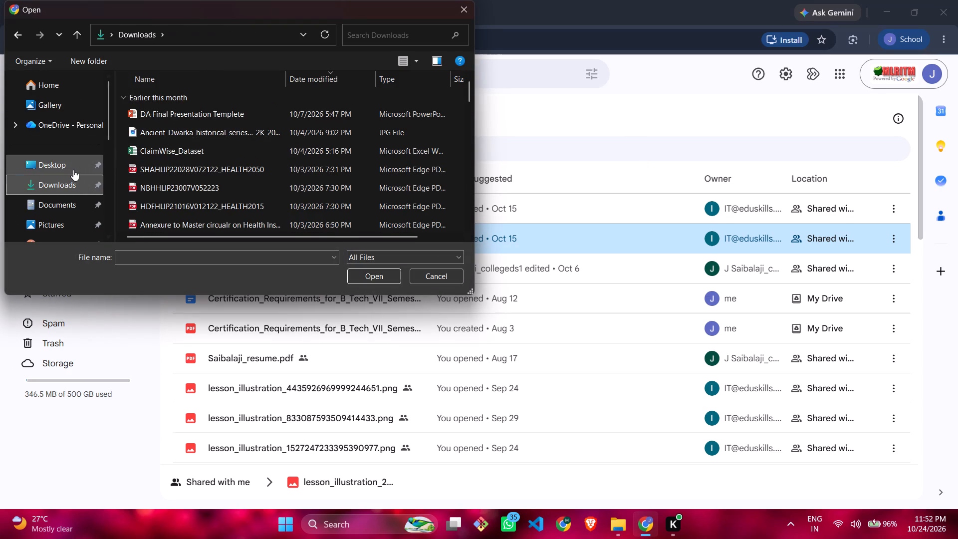
pyautogui.click(73, 169)
pyautogui.scroll(-2, 332, 101)
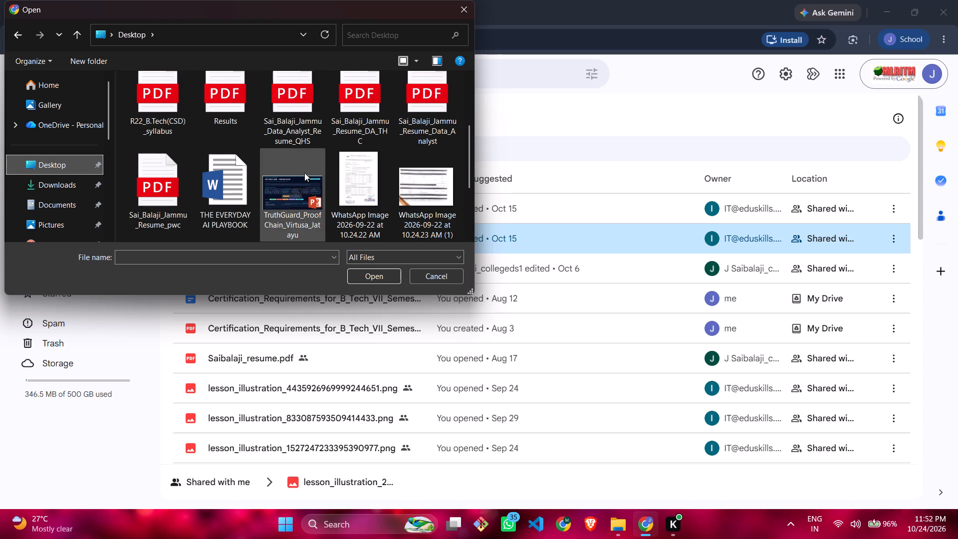
pyautogui.click(301, 223)
pyautogui.click(393, 274)
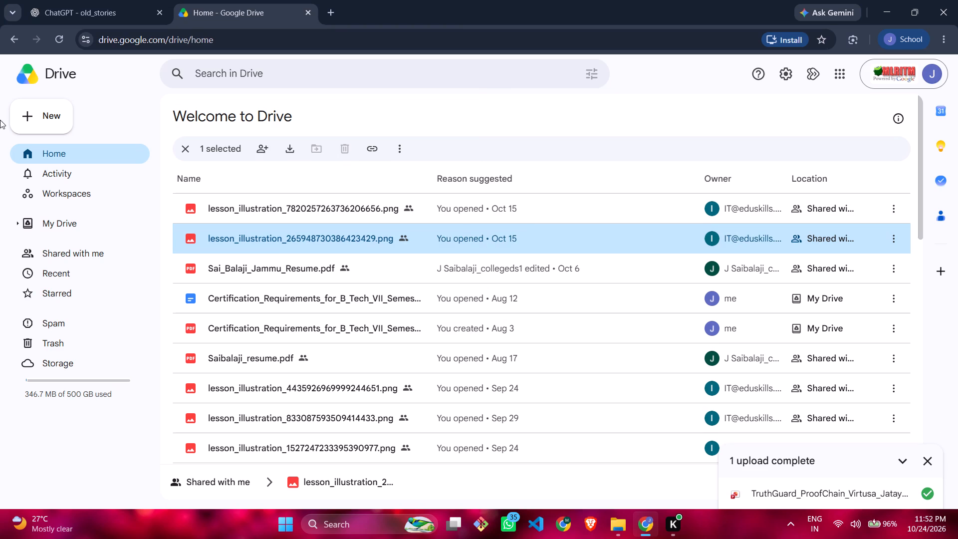
# Reload Drive and set the general access of TruthGuard_ProofChain_Virtusa_Jatayu.pptx to Anyone with the link.
pyautogui.click(55, 44)
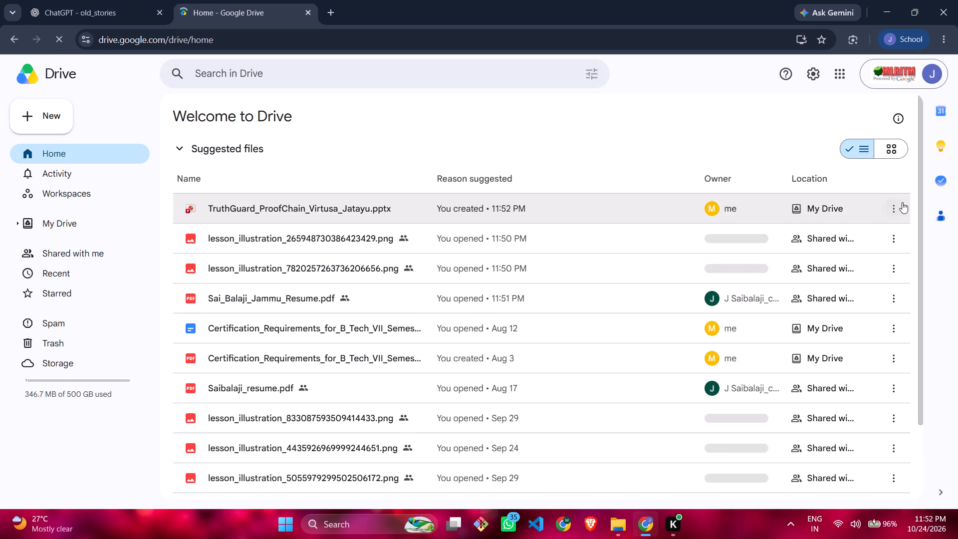
pyautogui.click(902, 202)
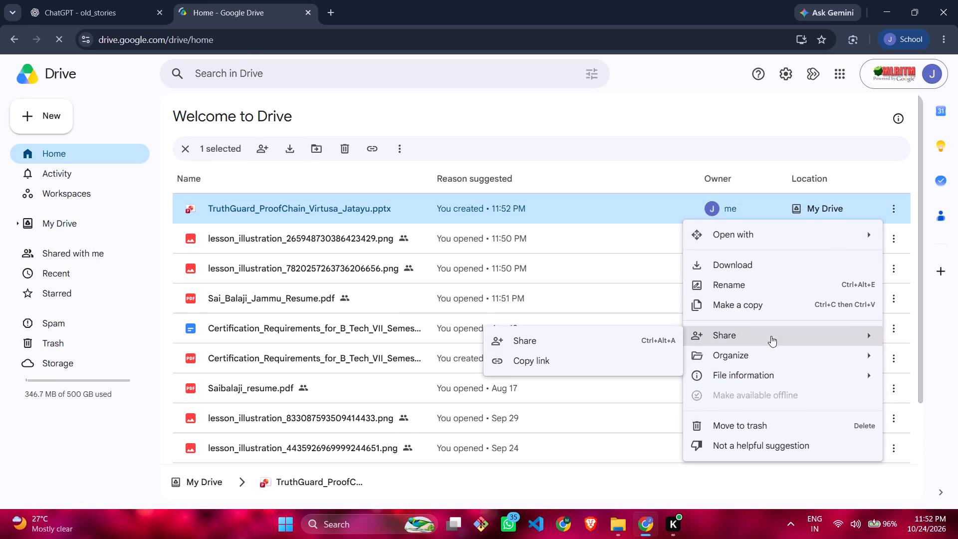
pyautogui.click(637, 343)
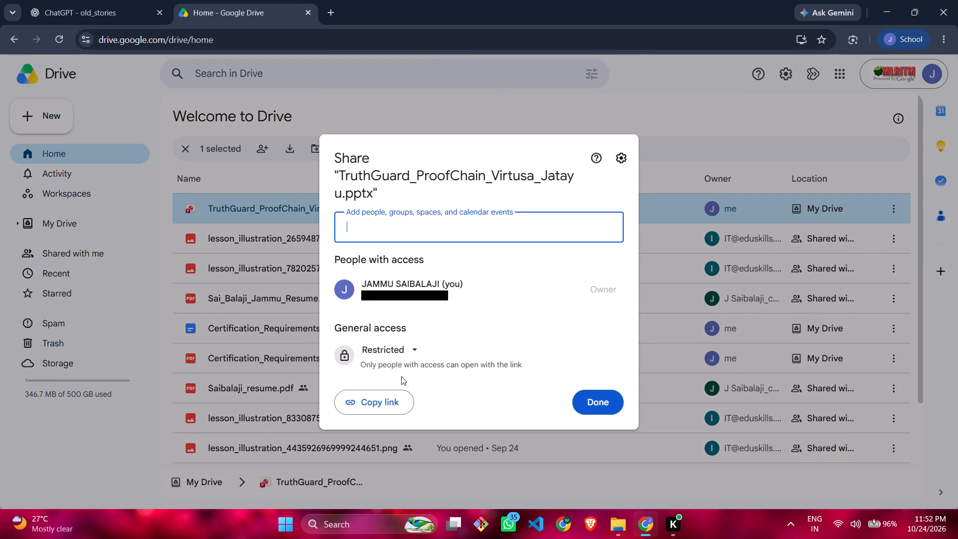
pyautogui.click(403, 352)
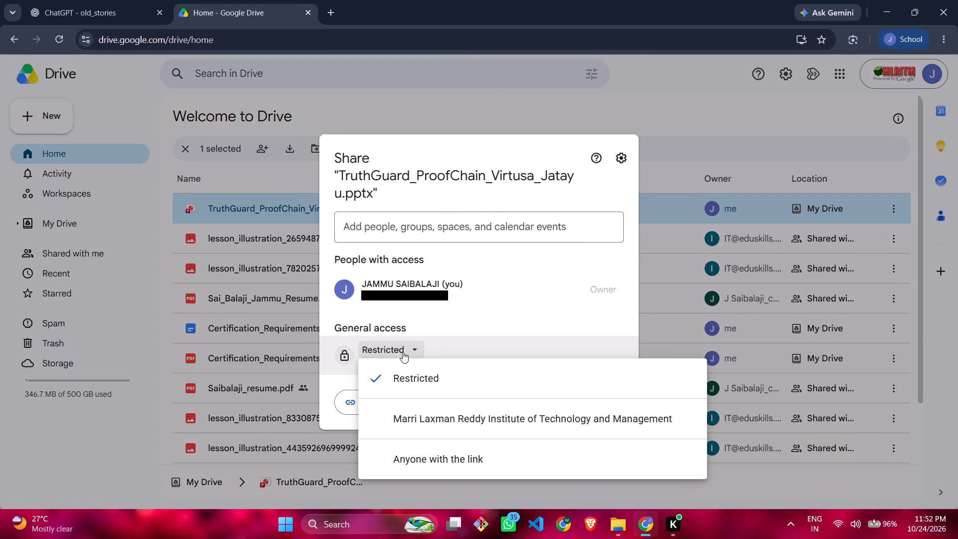
pyautogui.click(432, 462)
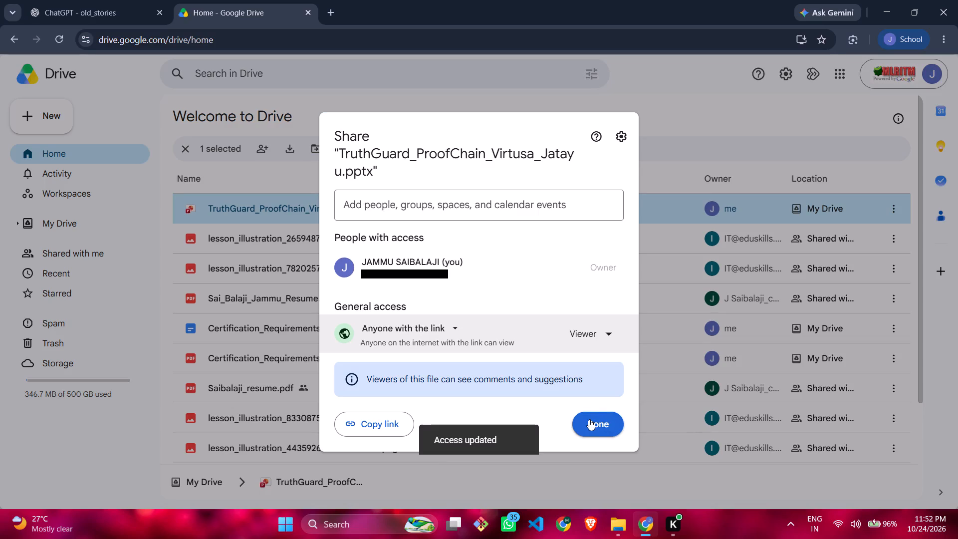
pyautogui.click(588, 419)
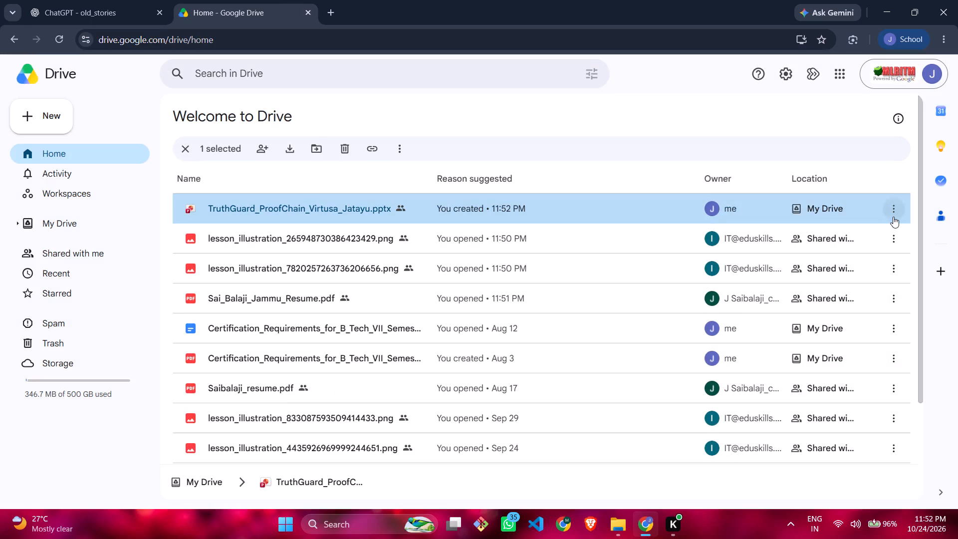
# Reopen the sharing settings of TruthGuard_ProofChain_Virtusa_Jatayu.pptx, check its general access and role, and close them.
pyautogui.click(893, 216)
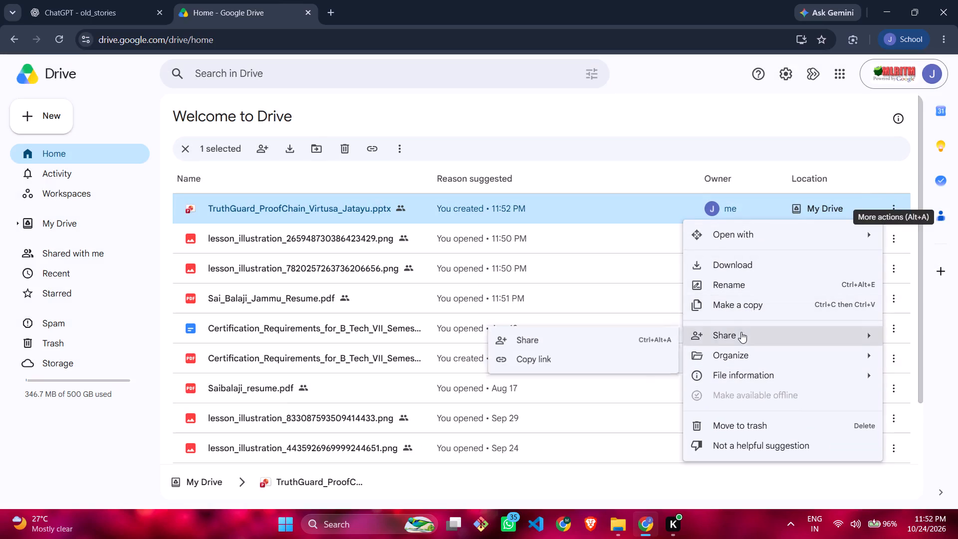
pyautogui.click(640, 346)
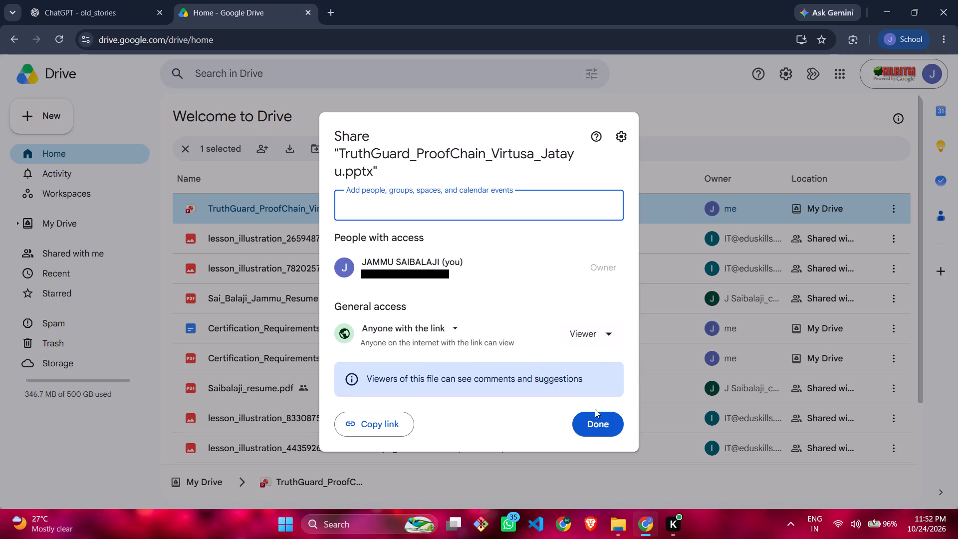
pyautogui.click(597, 422)
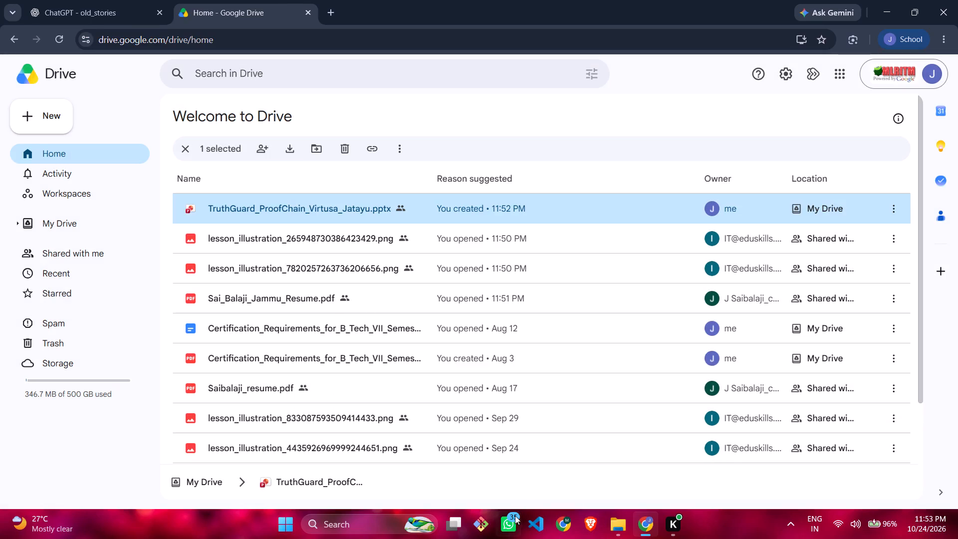
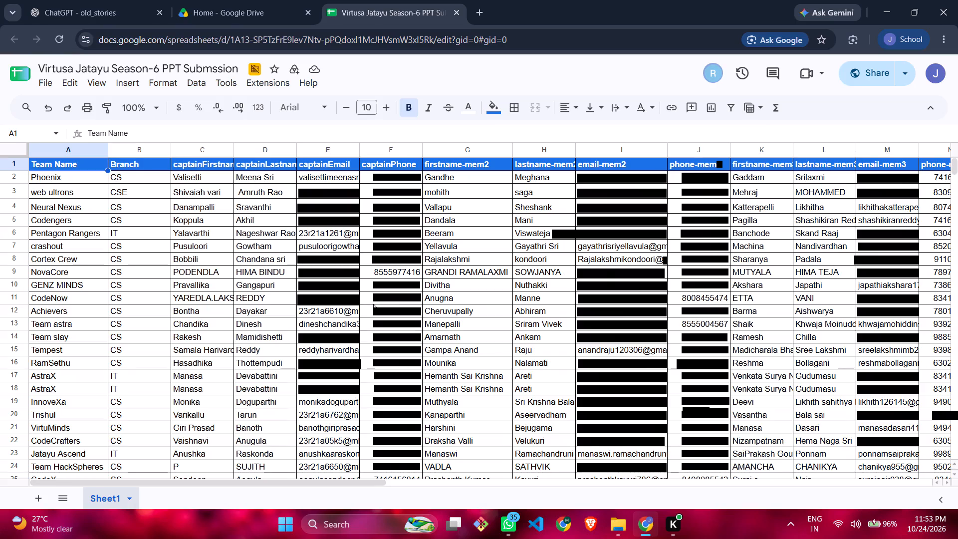
# Locate the Team TechCrew row in the Virtusa Jatayu Season-6 PPT Submssion sheet and examine its presentation-link cell in column W.
pyautogui.scroll(-2, 373, 304)
pyautogui.scroll(3, 373, 304)
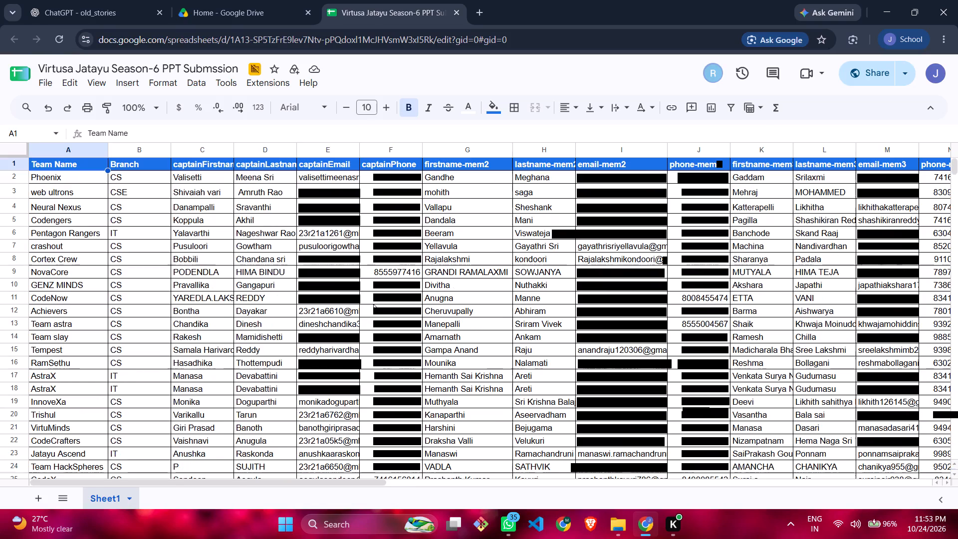
pyautogui.scroll(1, 373, 304)
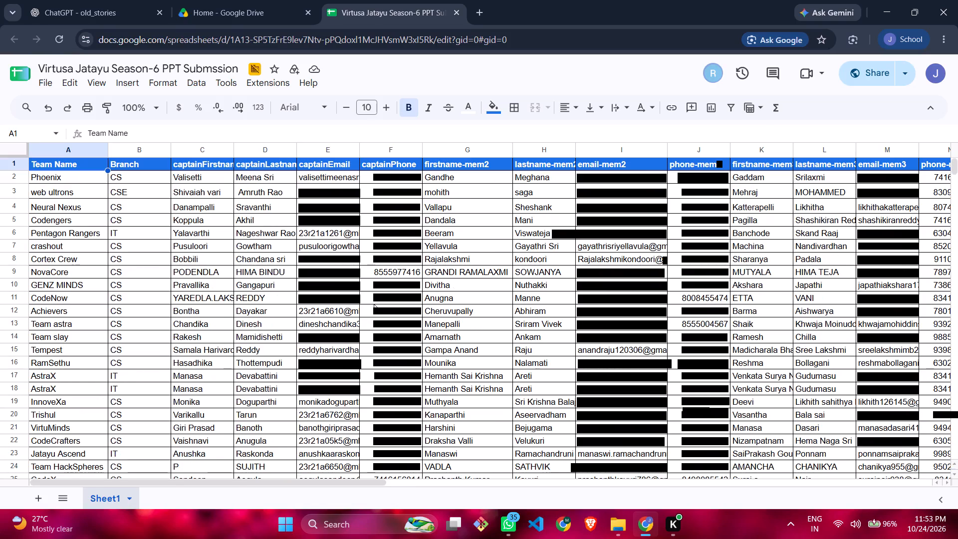
pyautogui.scroll(-5, 375, 304)
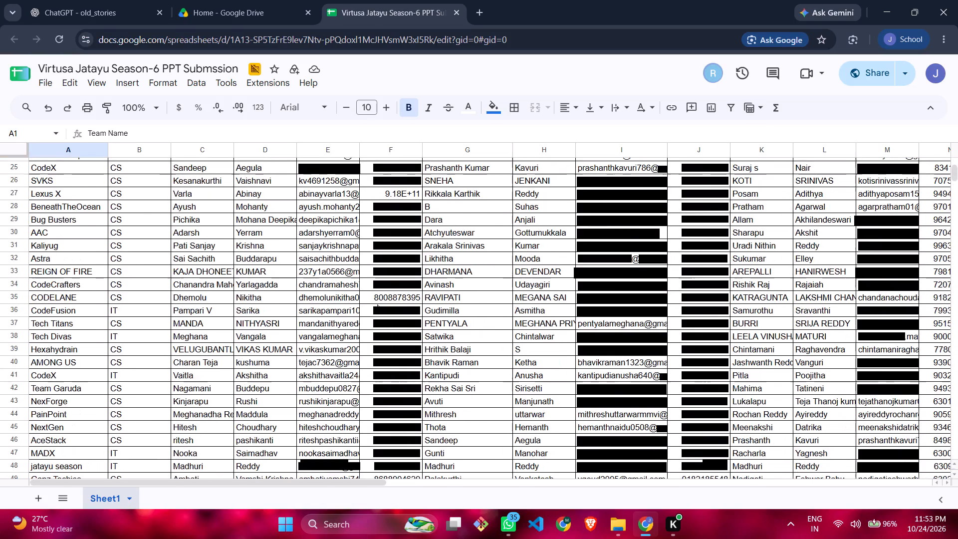
pyautogui.scroll(-2, 377, 304)
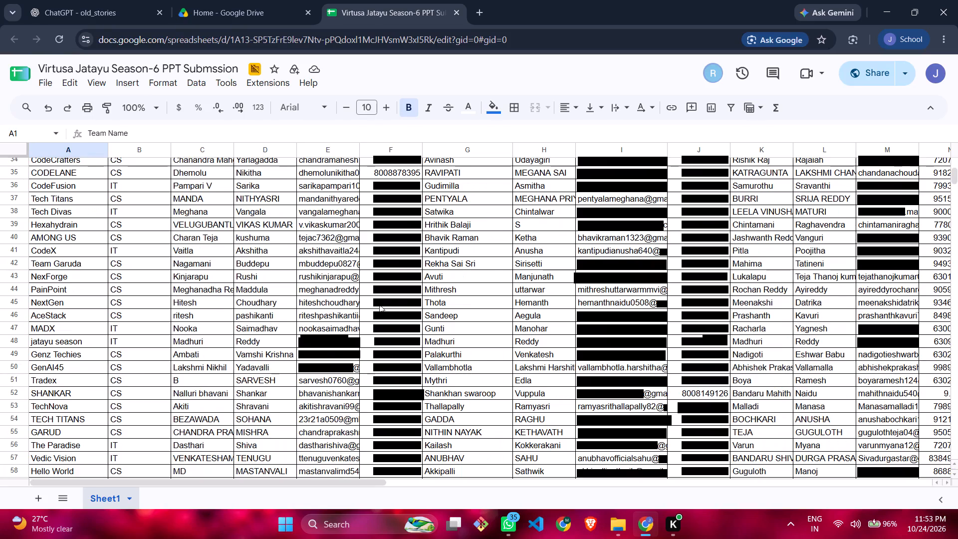
pyautogui.scroll(-2, 380, 304)
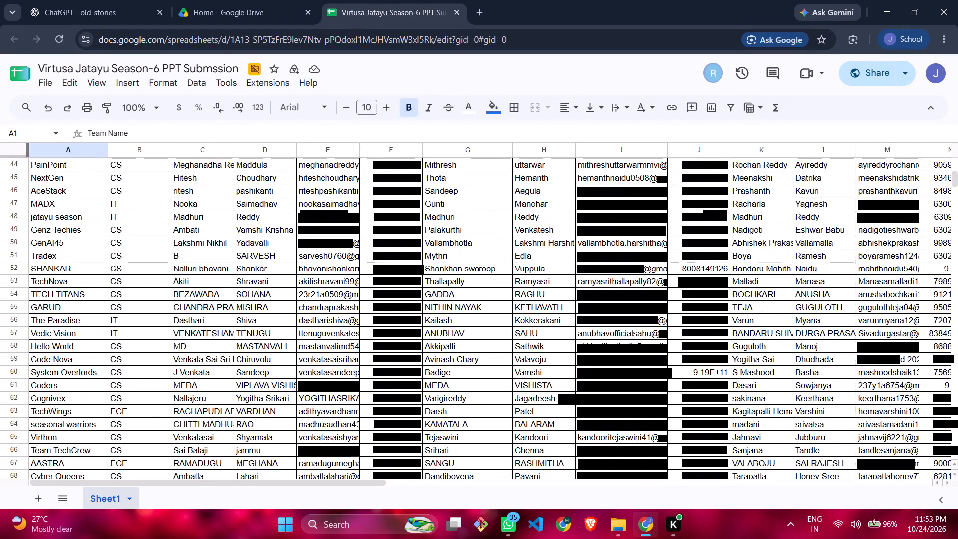
pyautogui.scroll(-1, 28, 407)
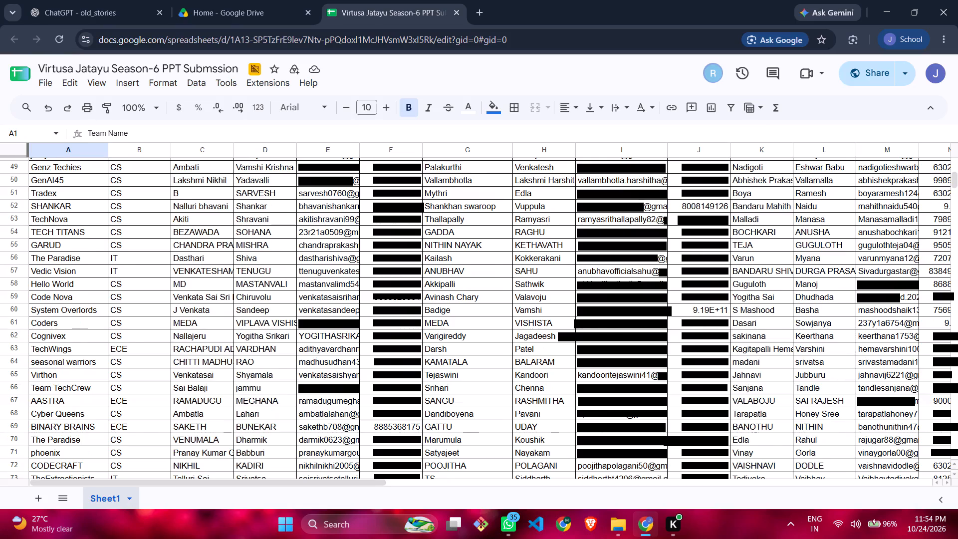
pyautogui.scroll(-1, 28, 409)
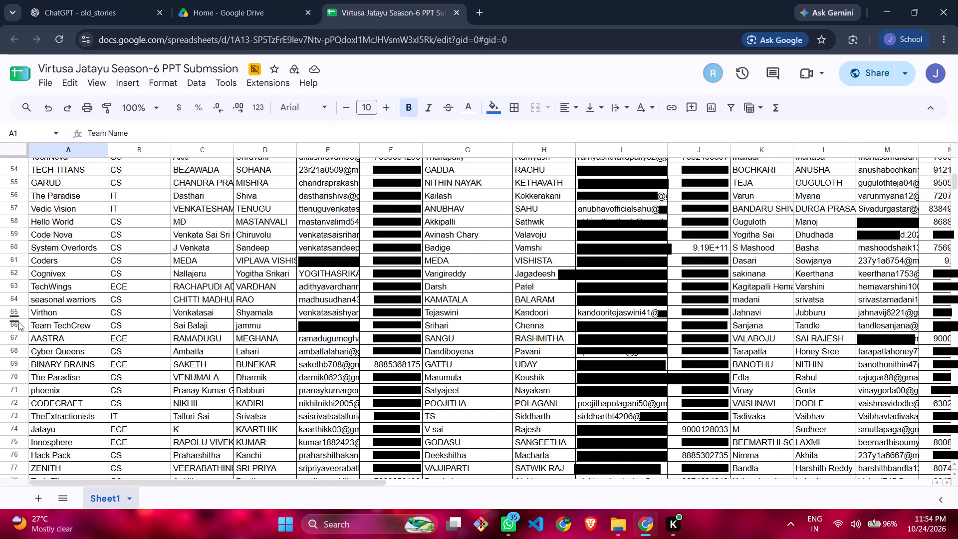
pyautogui.click(18, 322)
pyautogui.scroll(-1, 16, 324)
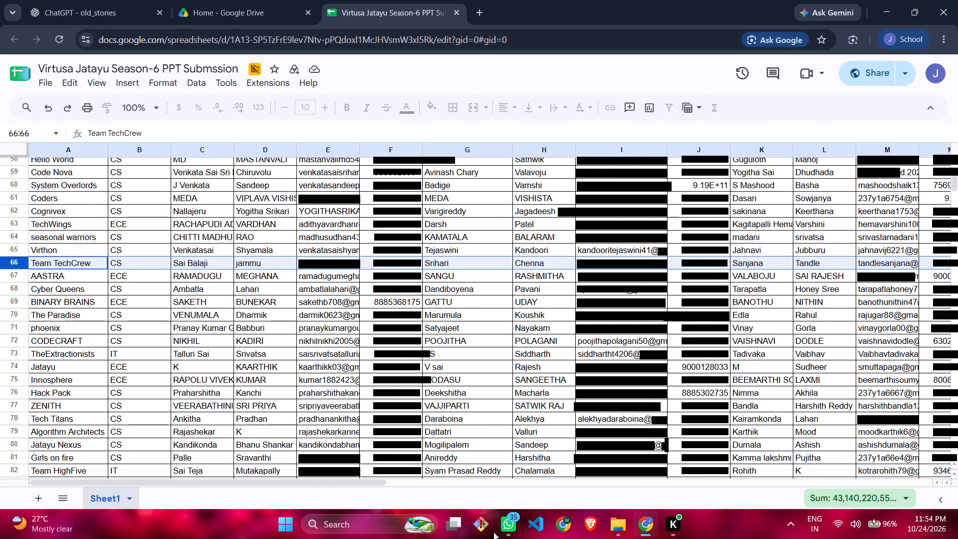
pyautogui.moveTo(371, 482); pyautogui.dragTo(461, 487)
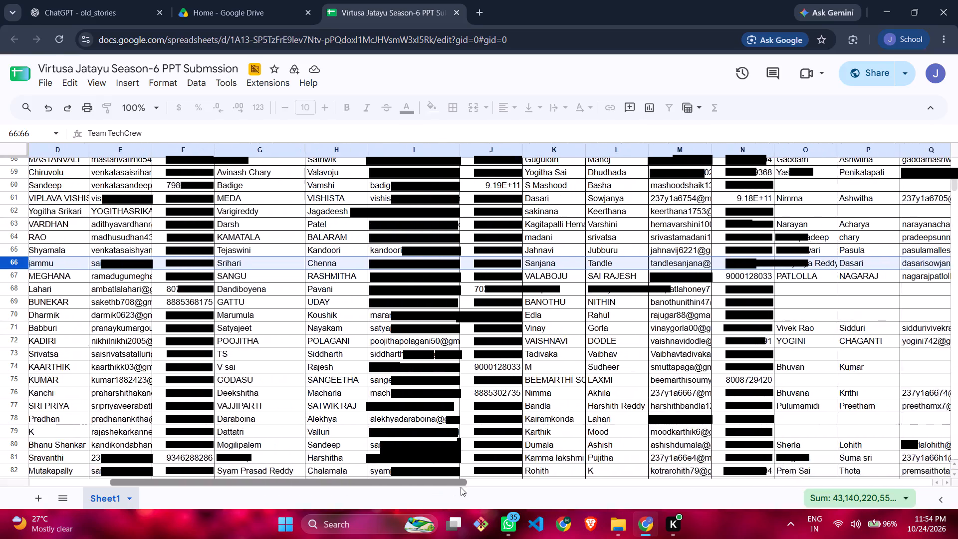
pyautogui.moveTo(461, 487); pyautogui.dragTo(683, 485)
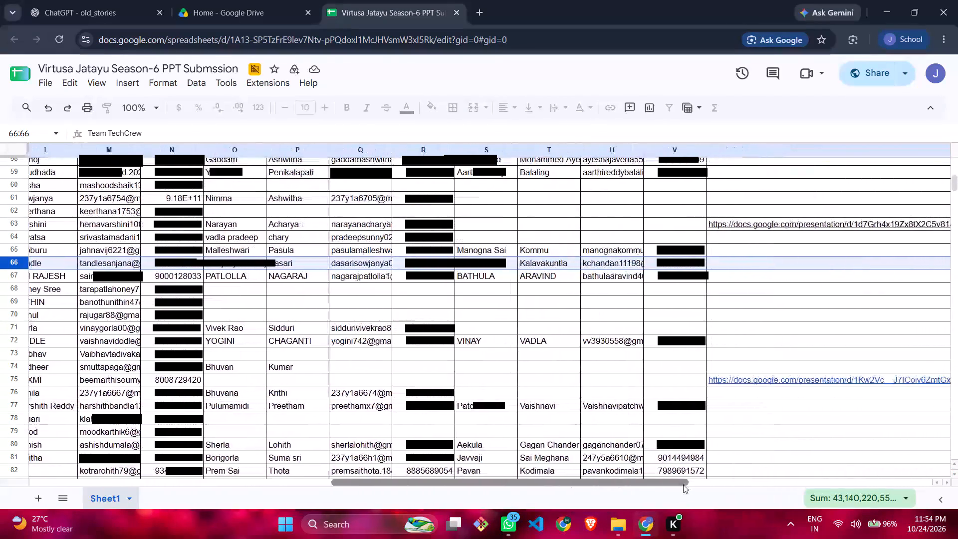
pyautogui.moveTo(683, 485); pyautogui.dragTo(857, 458)
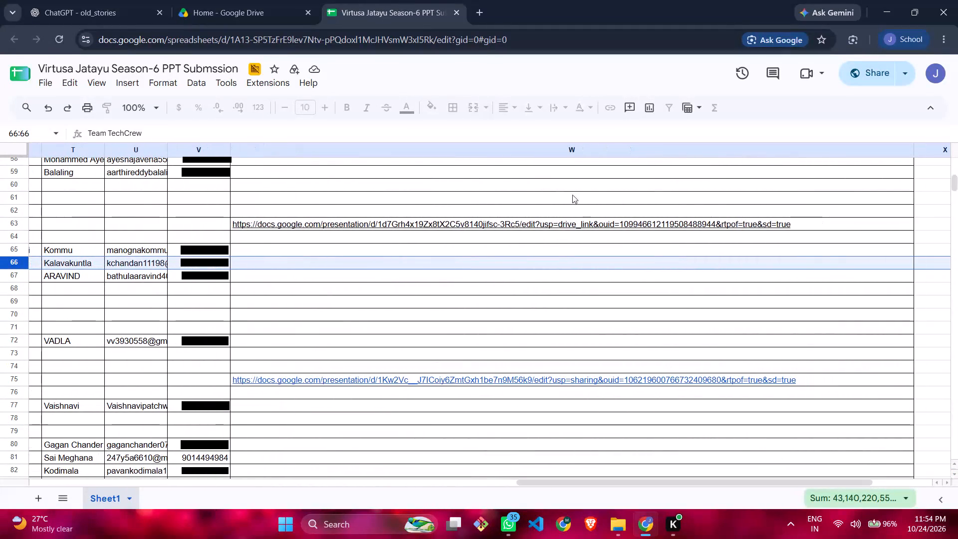
# Copy the Drive link of TruthGuard_ProofChain_Virtusa_Jatayu.pptx and test it in the other Chrome profile's window, reloading once before returning to the home page.
pyautogui.click(297, 0)
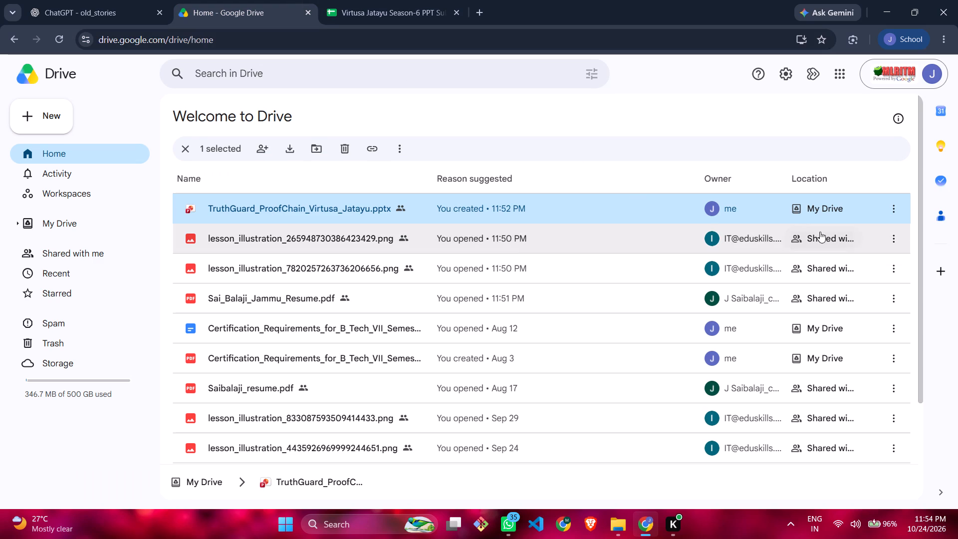
pyautogui.click(895, 213)
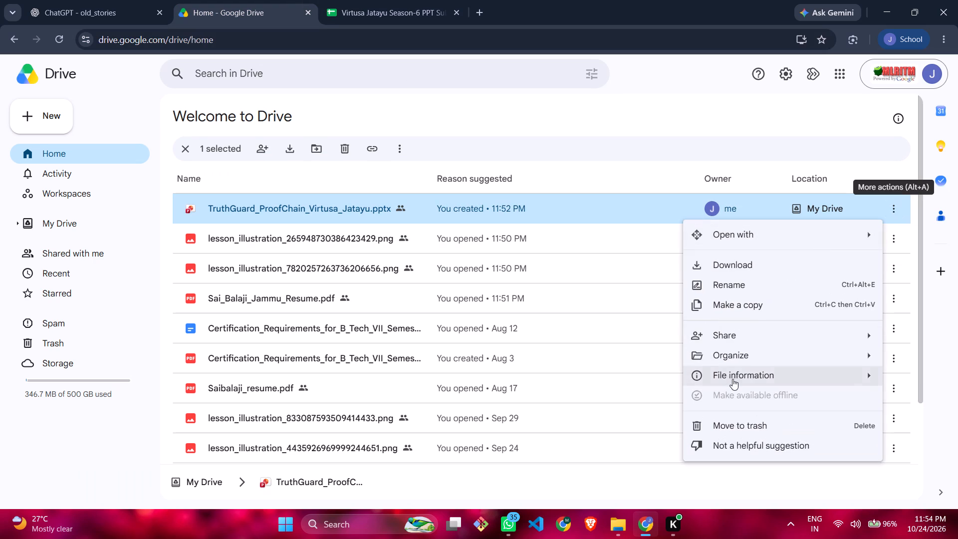
pyautogui.click(637, 366)
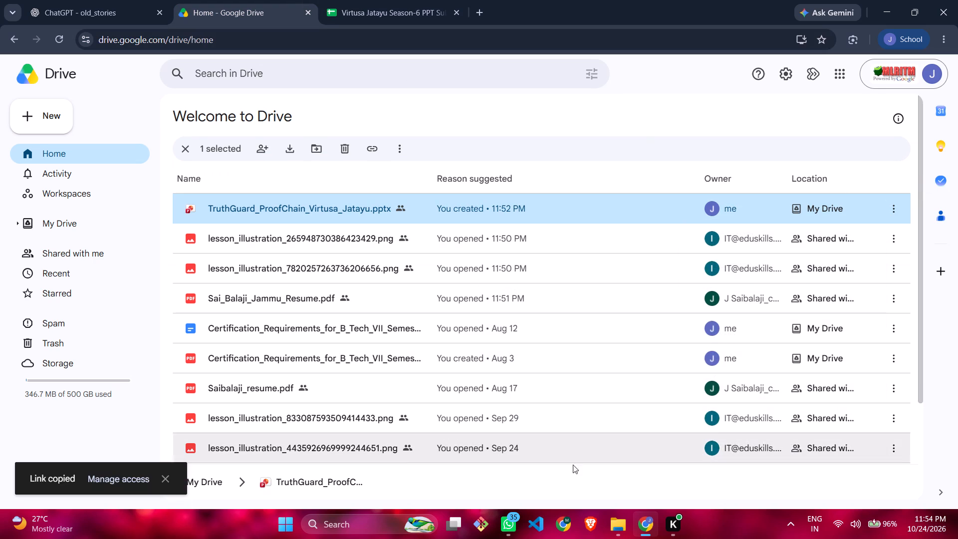
pyautogui.click(573, 519)
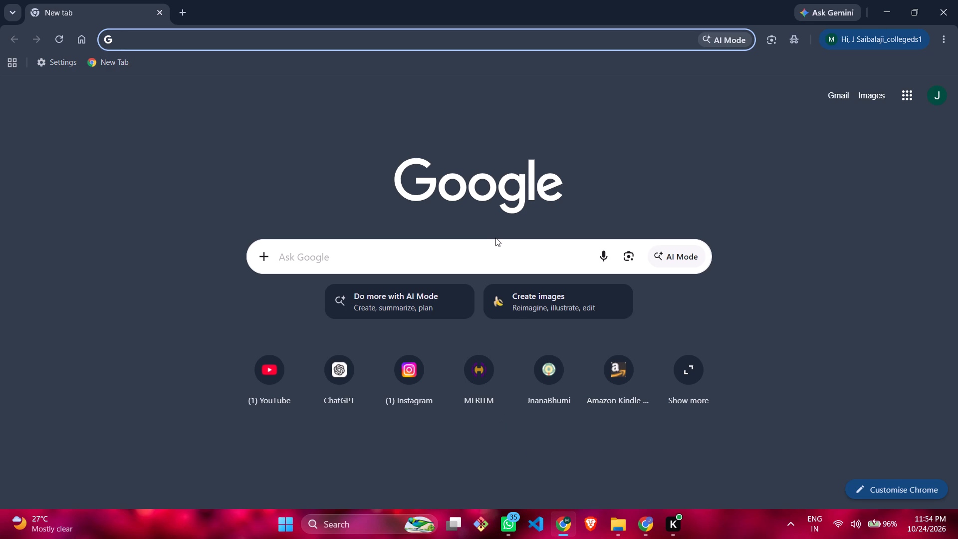
pyautogui.hotkey('ctrl', 'v')
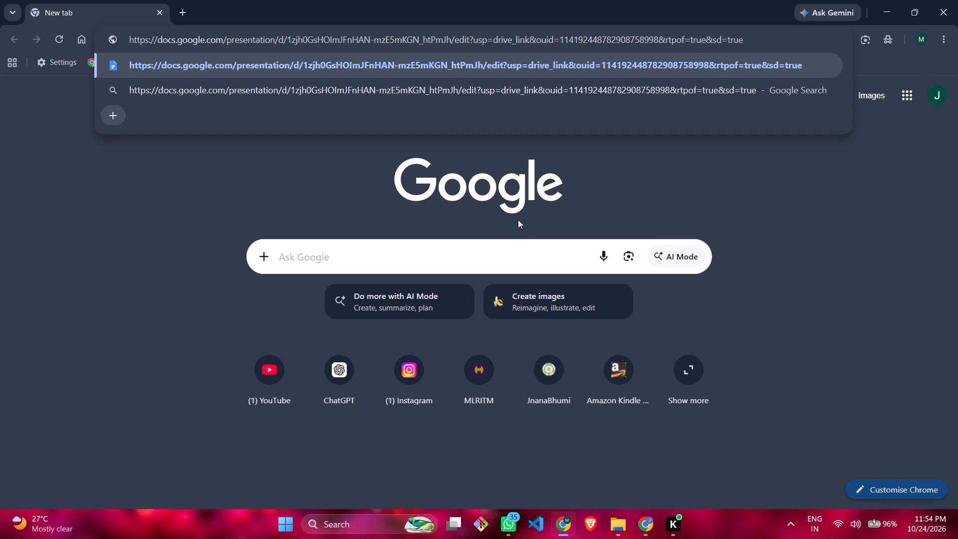
pyautogui.press('Return')
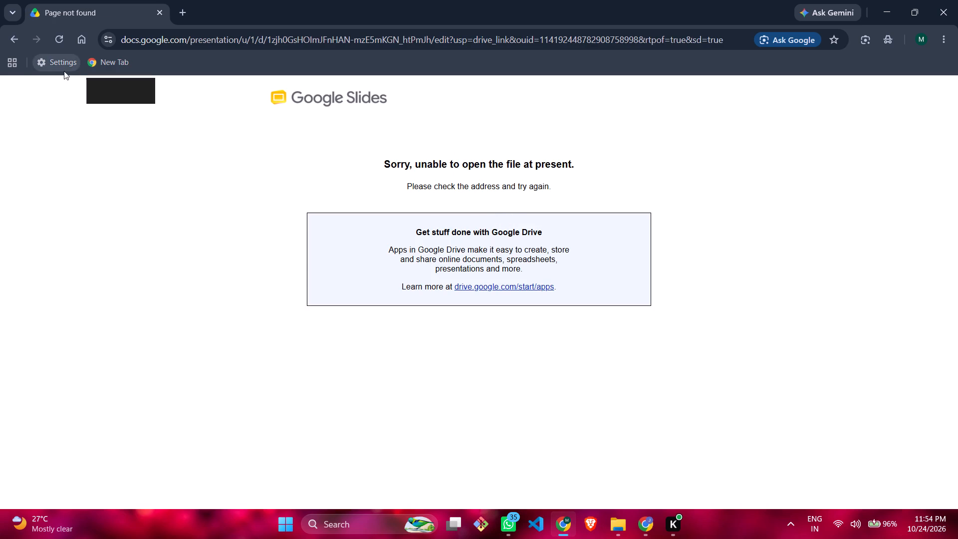
pyautogui.click(49, 37)
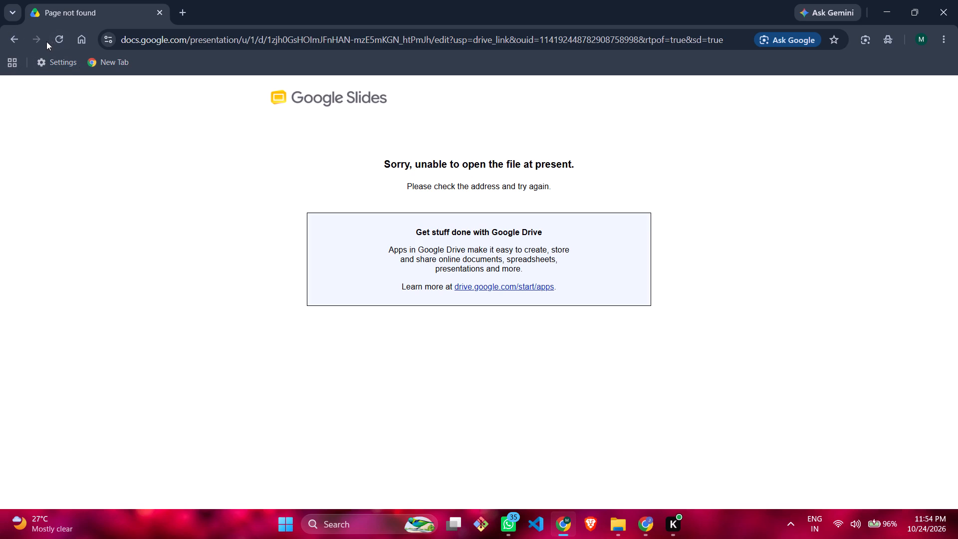
pyautogui.click(82, 29)
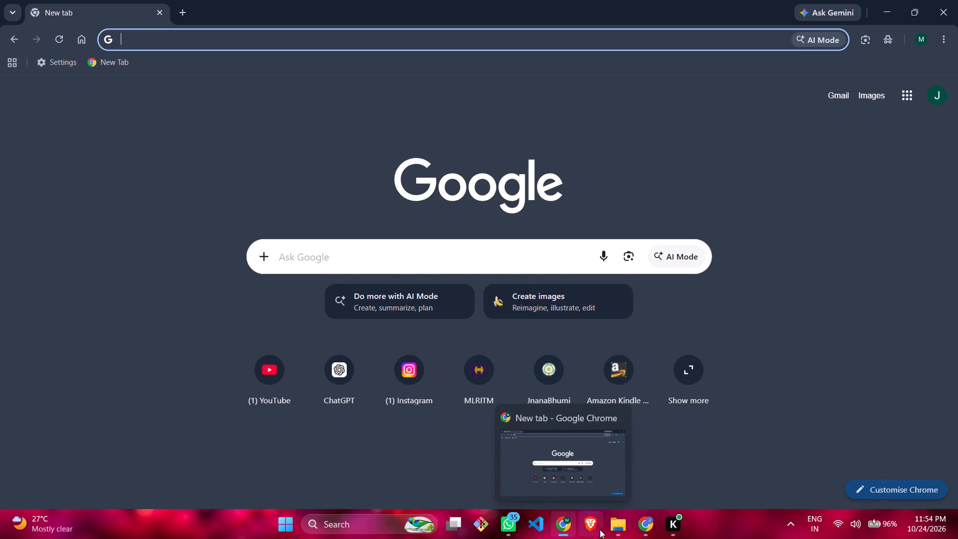
# Switch back to the School profile's Drive, review the link role options of TruthGuard_ProofChain_Virtusa_Jatayu.pptx, and copy its sharing link.
pyautogui.click(648, 525)
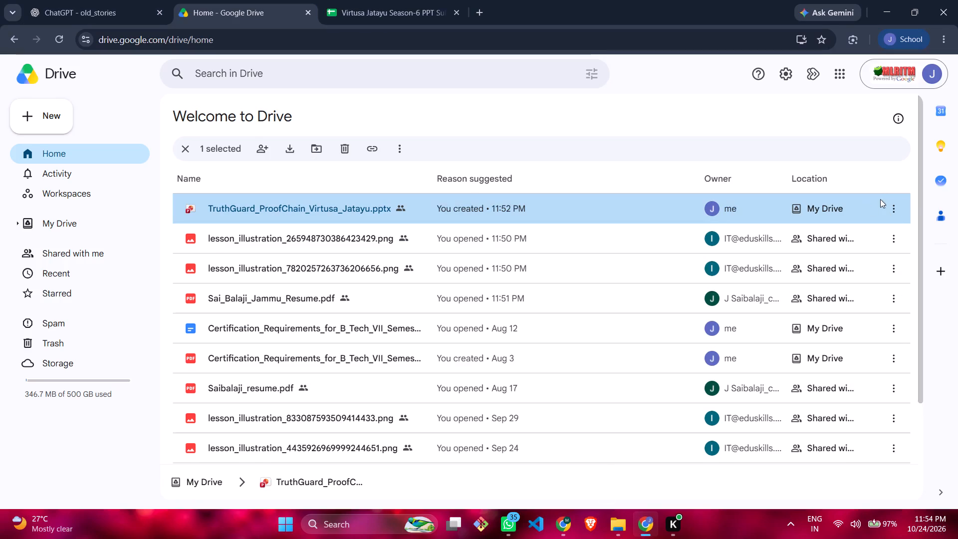
pyautogui.click(896, 208)
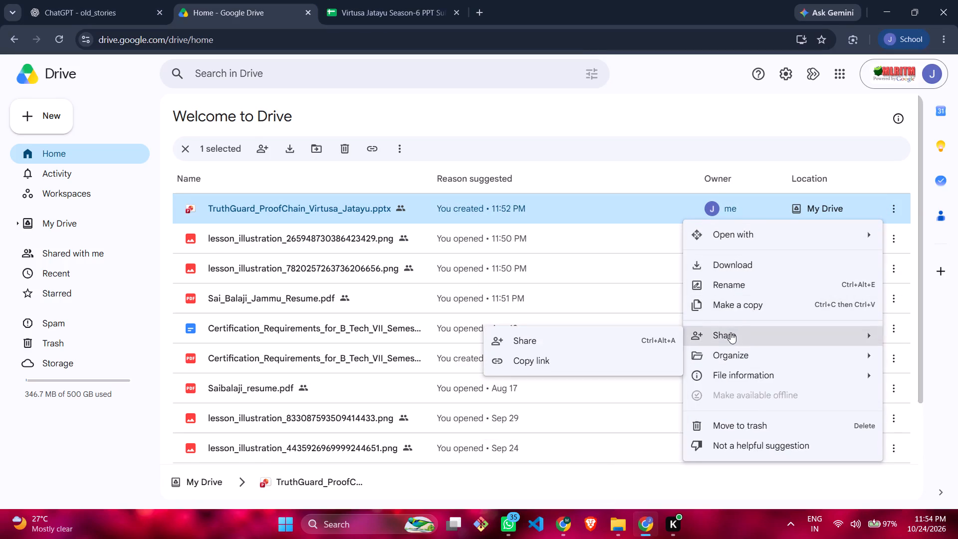
pyautogui.click(647, 340)
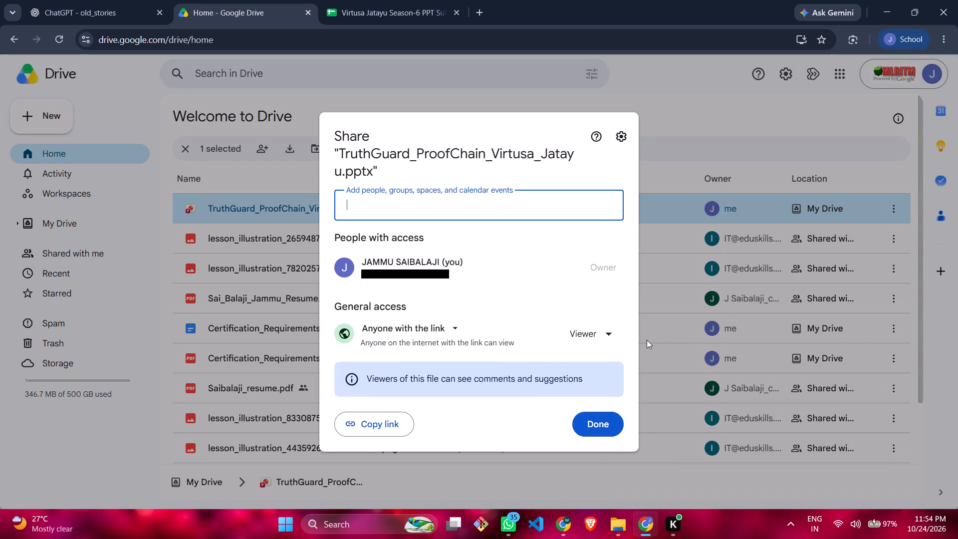
pyautogui.click(589, 340)
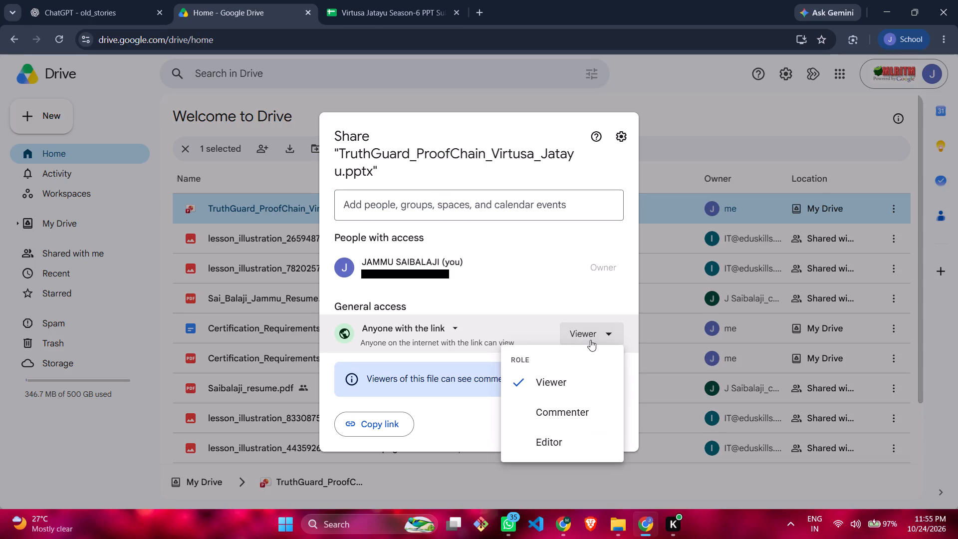
pyautogui.click(592, 340)
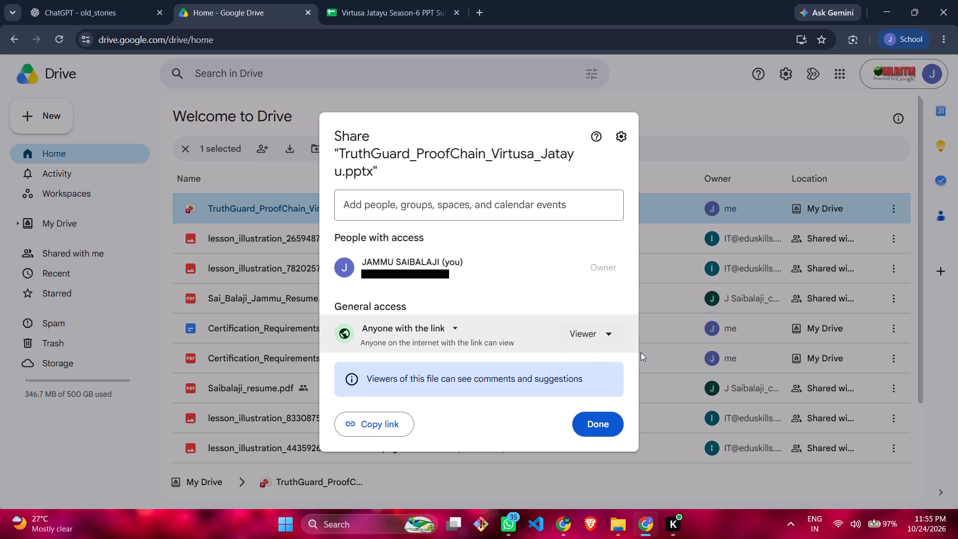
pyautogui.click(408, 430)
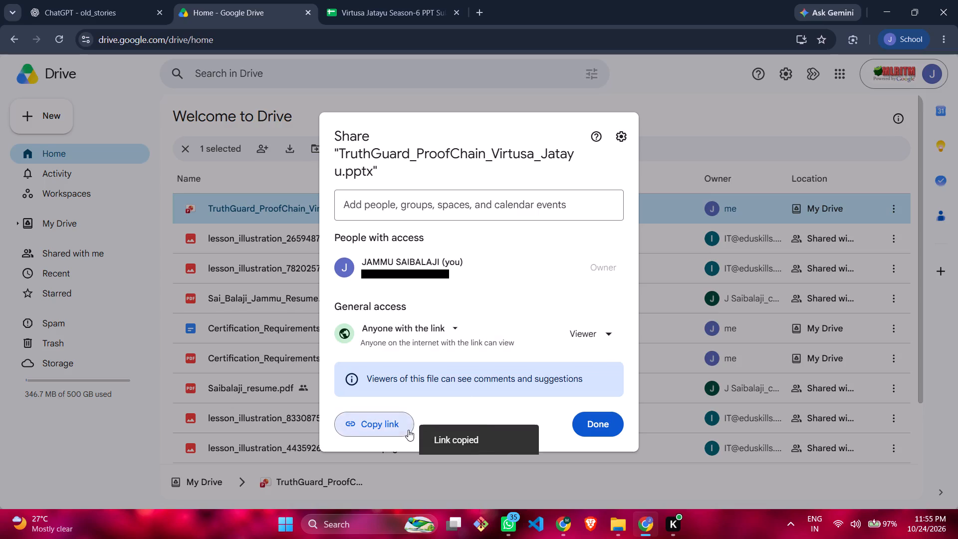
pyautogui.click(600, 418)
# Test the newly copied sharing link in the other Chrome profile's window, leaving only a blank new tab open at the end.
pyautogui.click(566, 533)
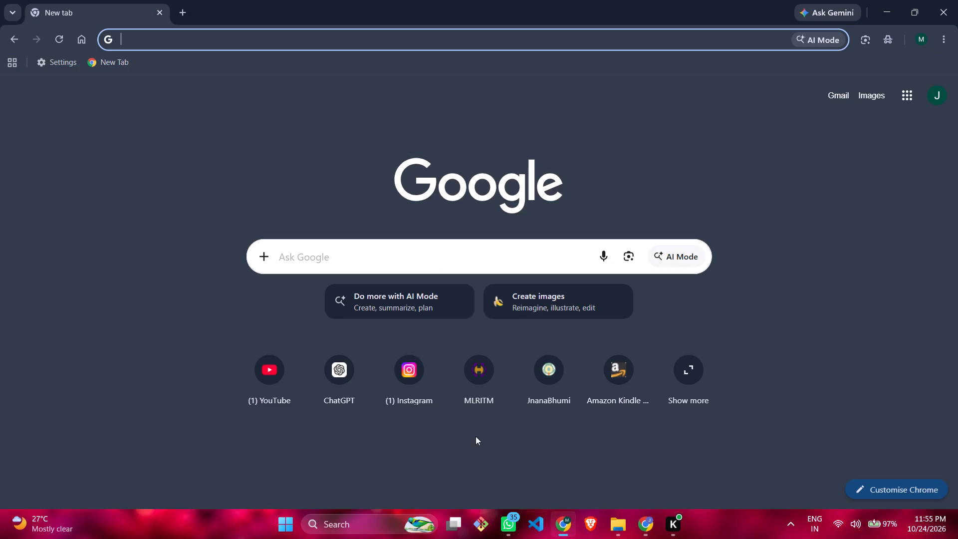
pyautogui.click(259, 37)
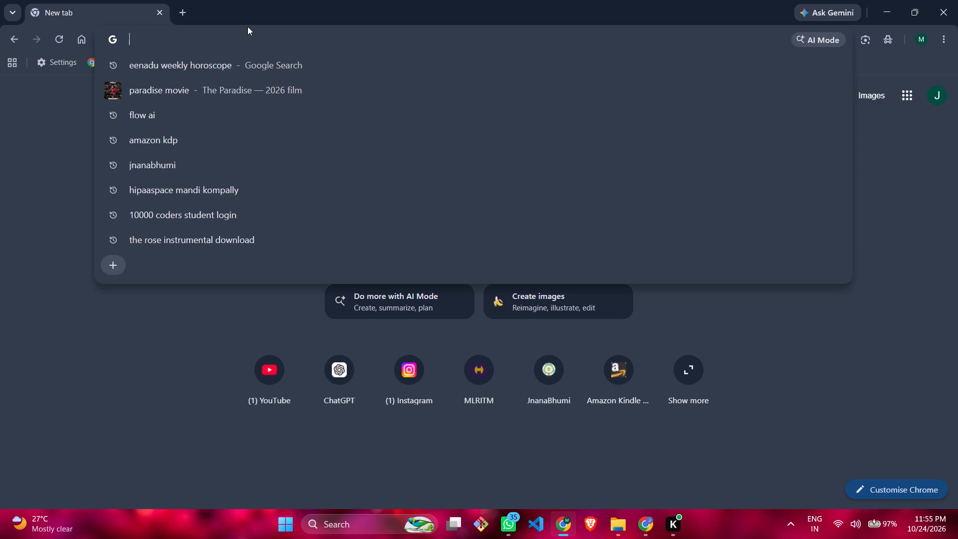
pyautogui.hotkey('ctrl', 'v')
pyautogui.press('Return')
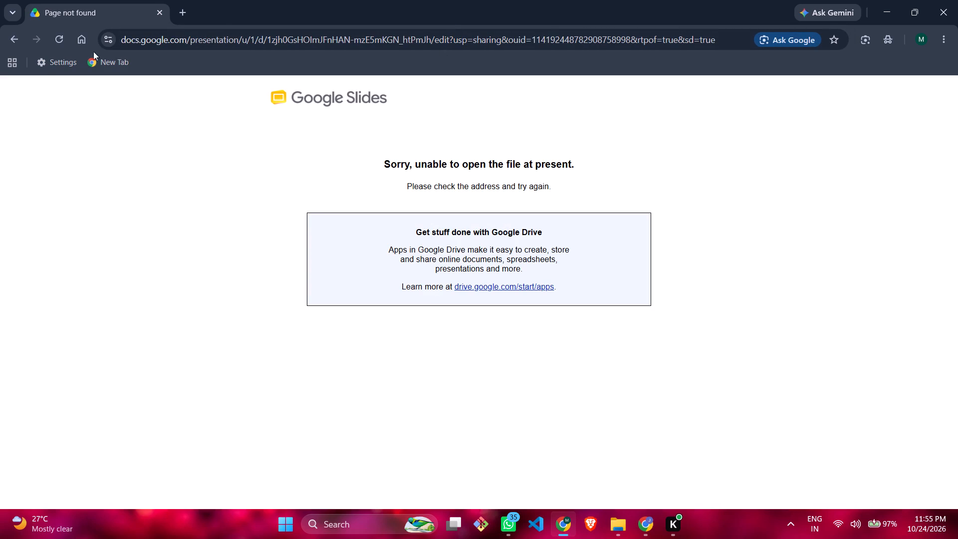
pyautogui.click(192, 10)
pyautogui.click(187, 12)
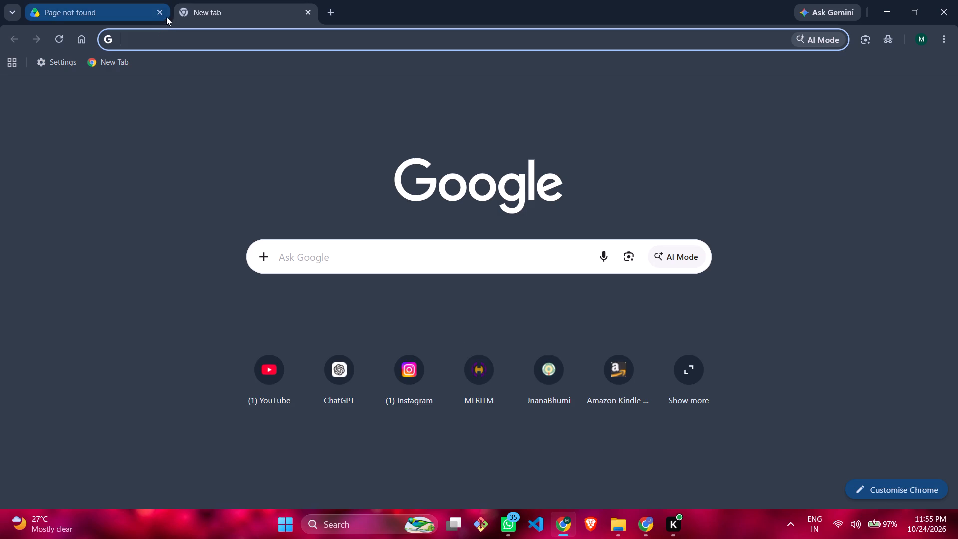
pyautogui.click(164, 10)
# Open this profile's Google Drive and upload TruthGuard_ProofChain_Virtusa_Jatayu from the Desktop folder.
pyautogui.click(912, 96)
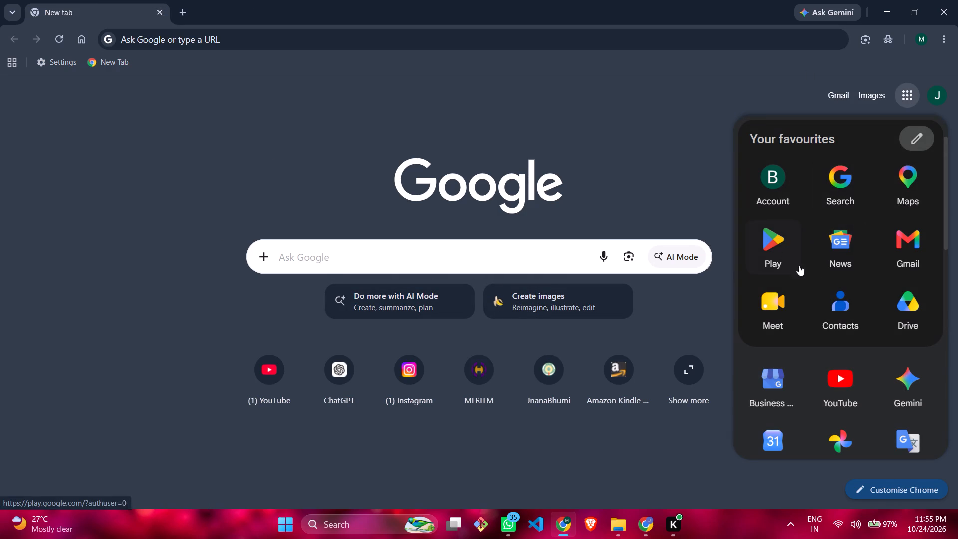
pyautogui.click(894, 320)
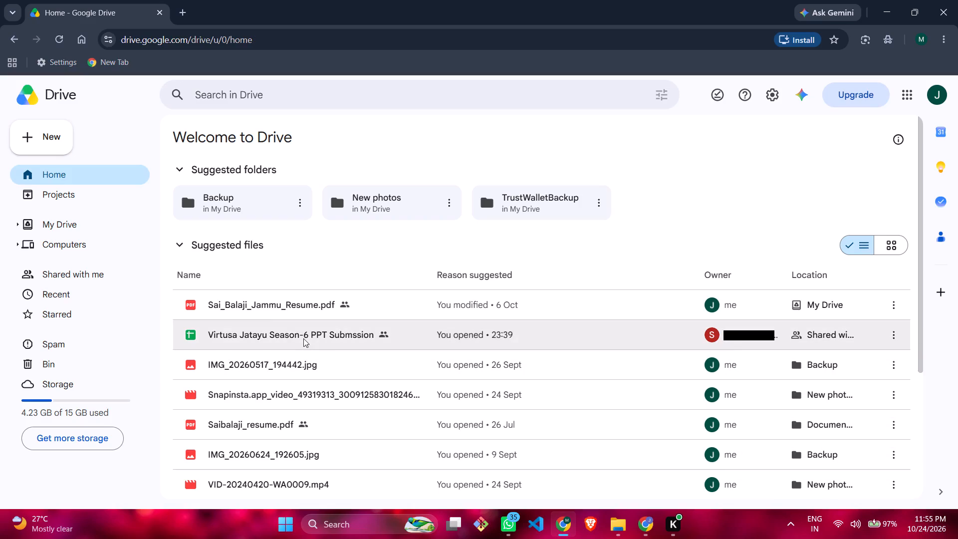
pyautogui.click(48, 141)
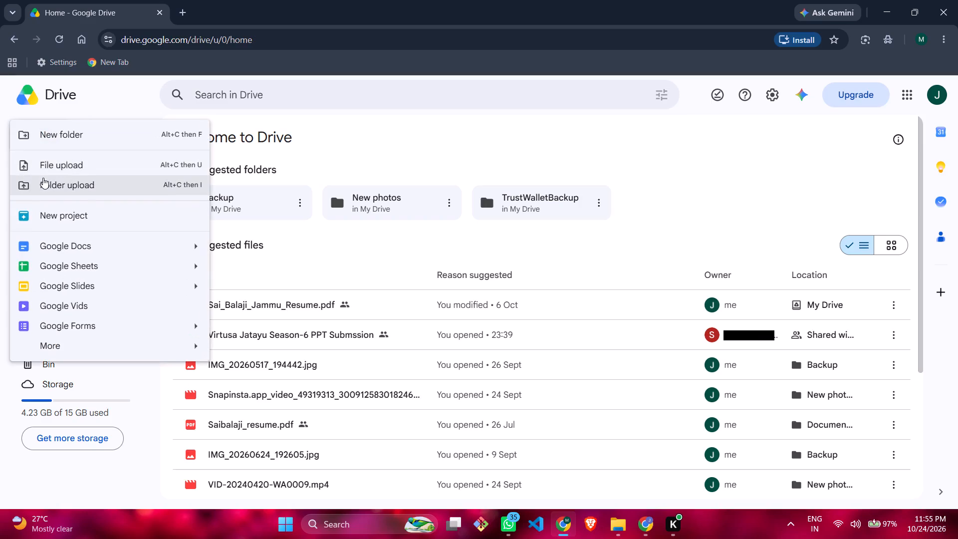
pyautogui.click(65, 163)
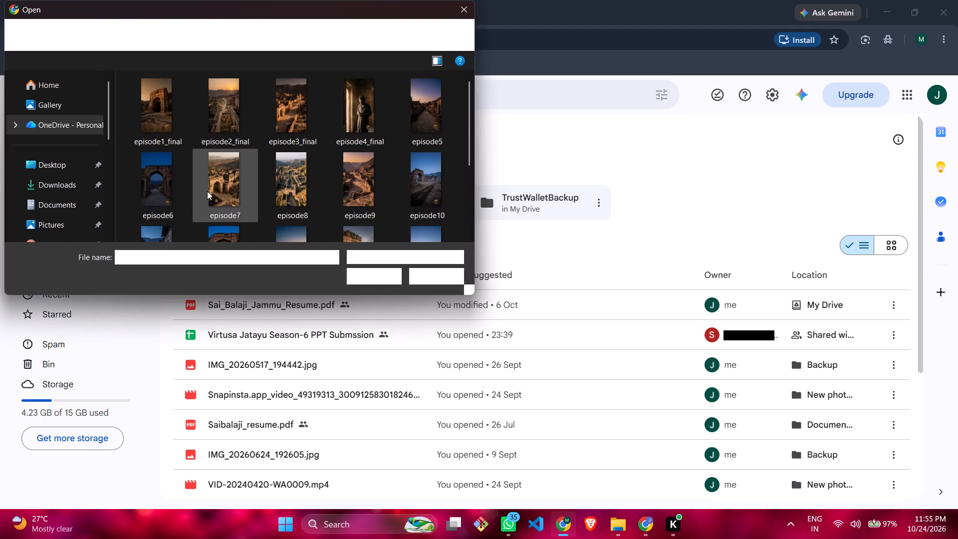
pyautogui.click(66, 167)
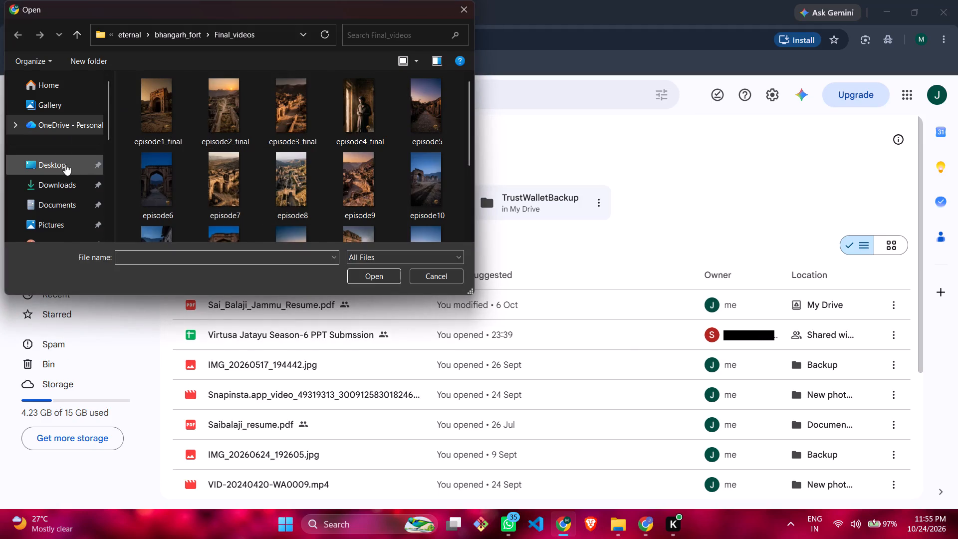
pyautogui.click(83, 169)
pyautogui.scroll(-4, 194, 160)
pyautogui.click(310, 128)
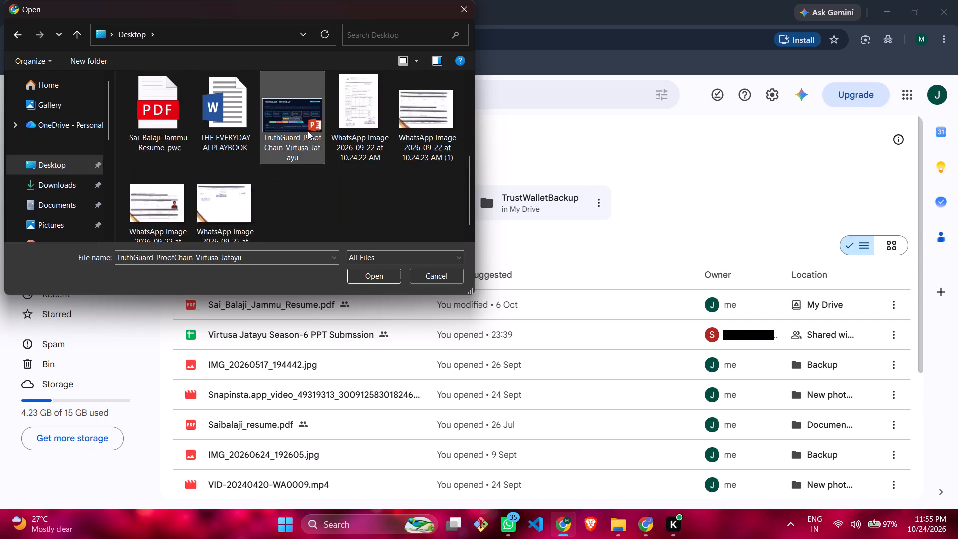
pyautogui.click(377, 276)
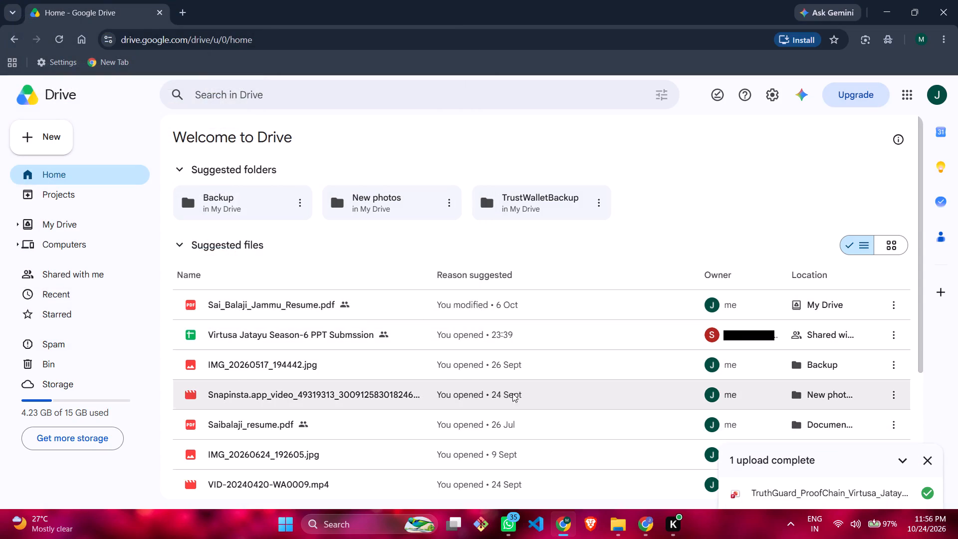
# Refresh Drive, set general access of TruthGuard_ProofChain_Virtusa_Jatayu.pptx to Anyone with the link, and copy its sharing link.
pyautogui.moveTo(60, 41); pyautogui.dragTo(73, 34)
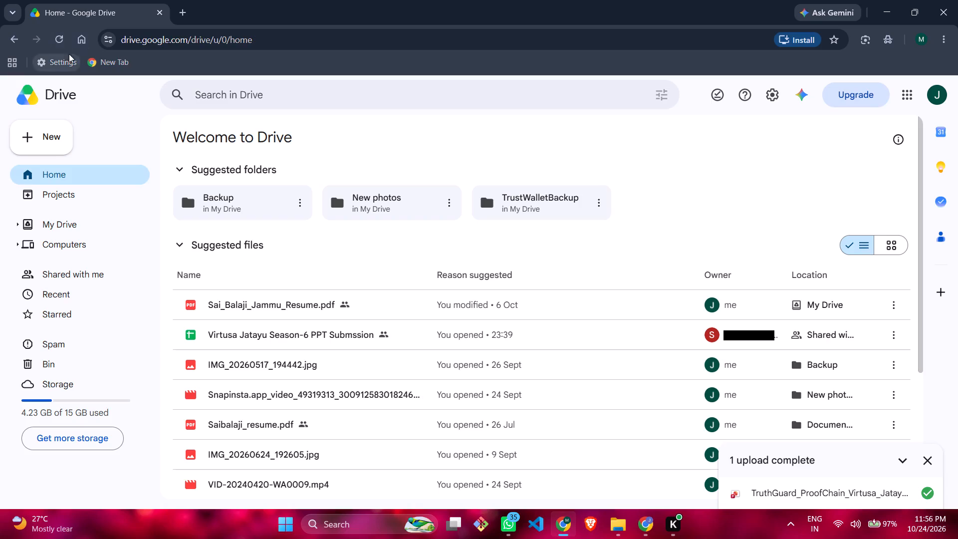
pyautogui.moveTo(57, 39); pyautogui.dragTo(57, 34)
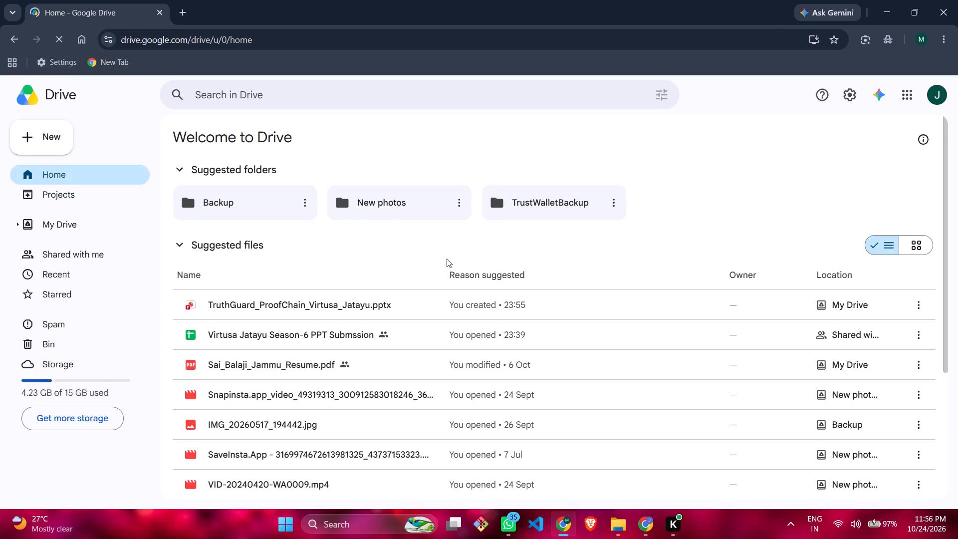
pyautogui.click(887, 304)
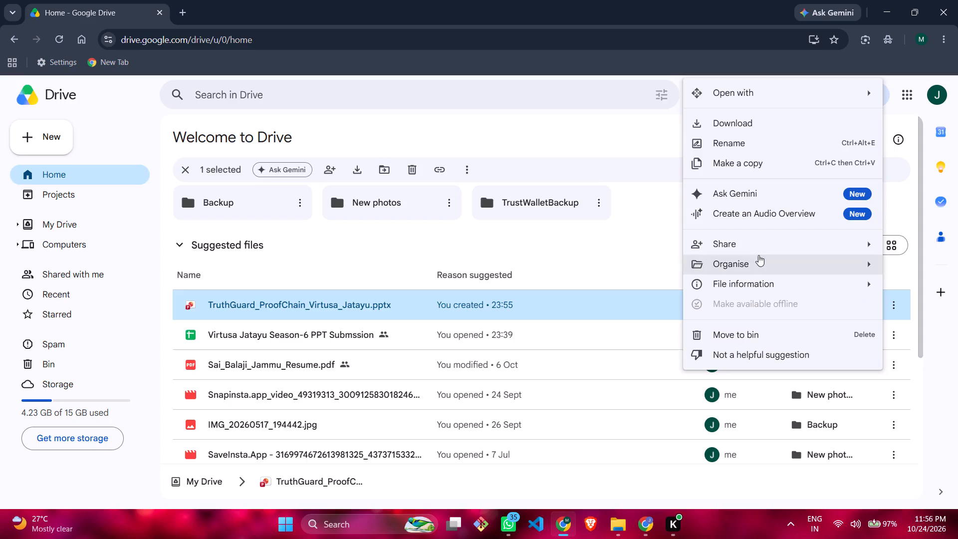
pyautogui.click(761, 250)
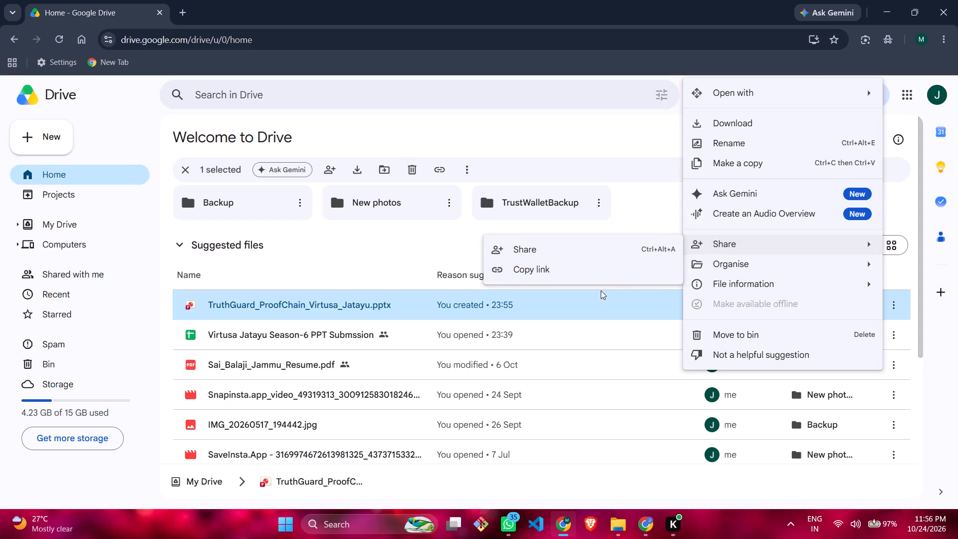
pyautogui.click(627, 255)
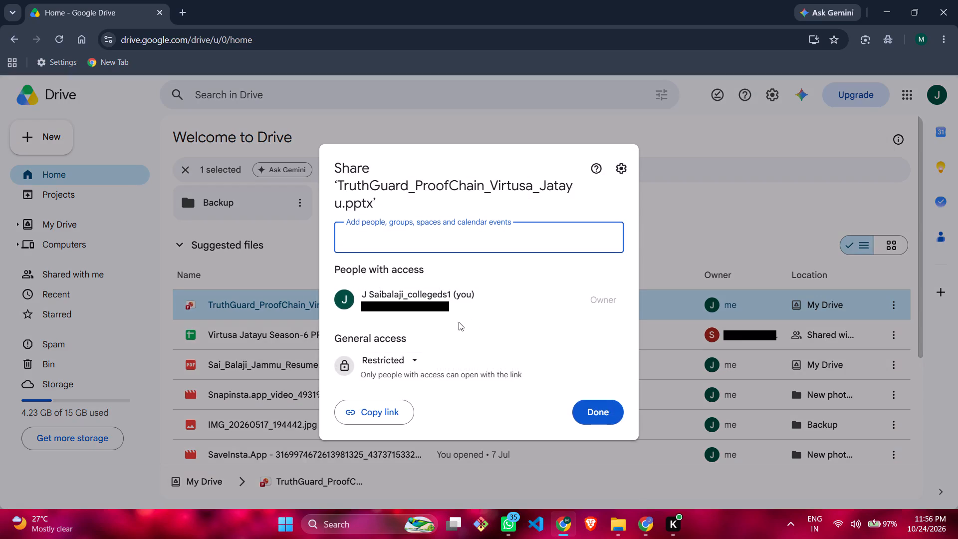
pyautogui.click(414, 357)
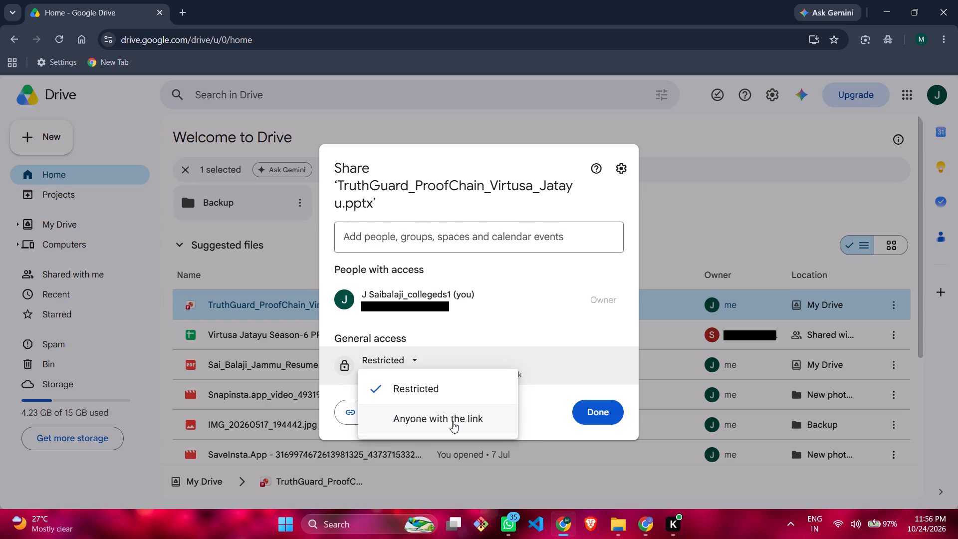
pyautogui.click(453, 422)
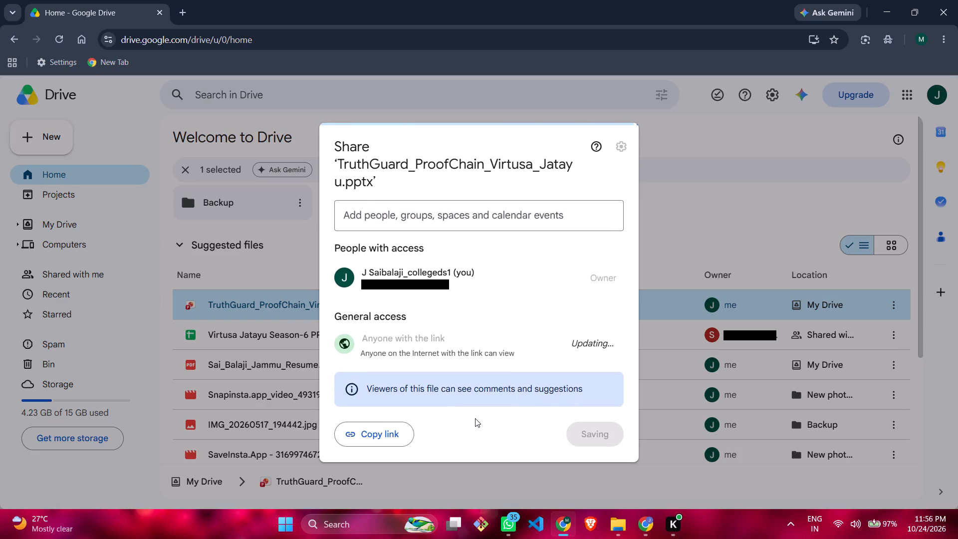
pyautogui.click(394, 437)
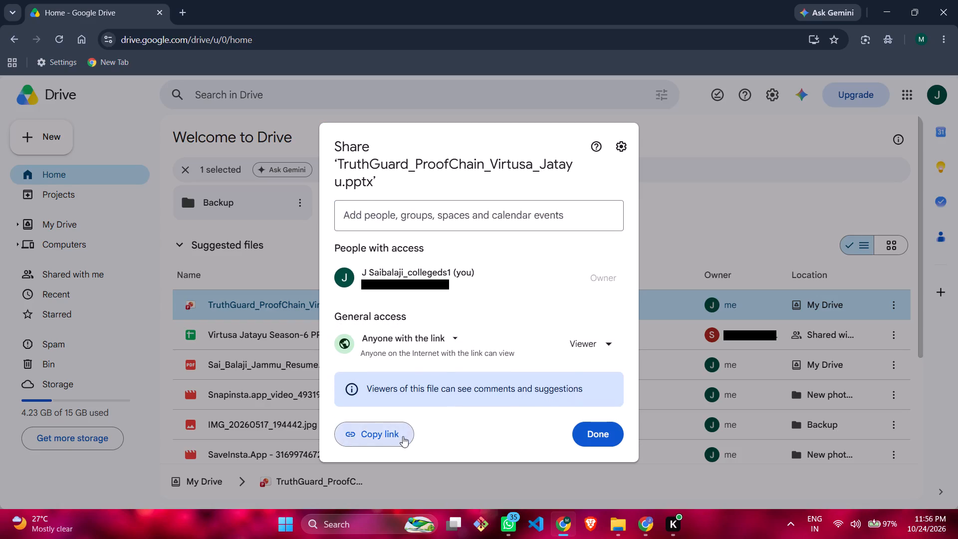
pyautogui.click(597, 437)
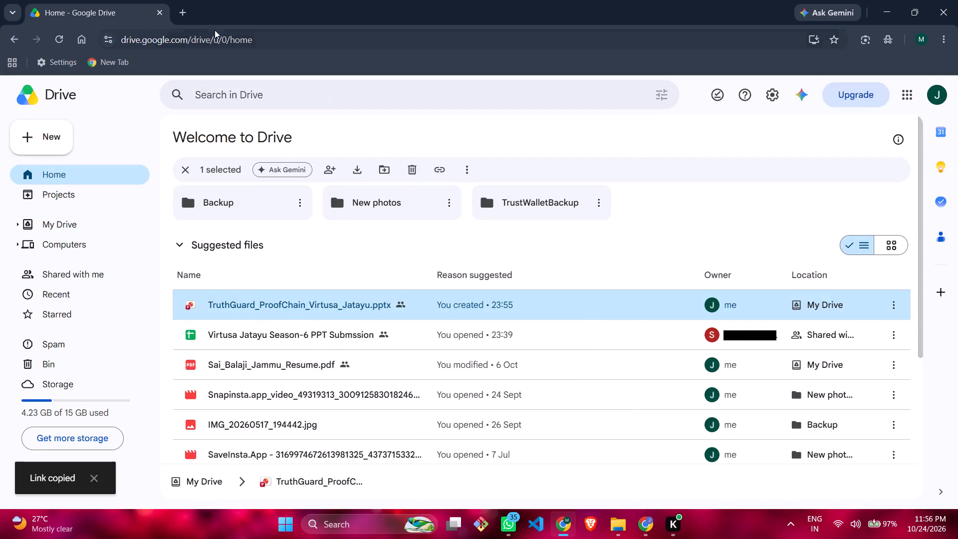
# Test the copied link in a new tab, dismissing the Office editing welcome and Beautify this slide suggestion, and review both slides.
pyautogui.click(186, 15)
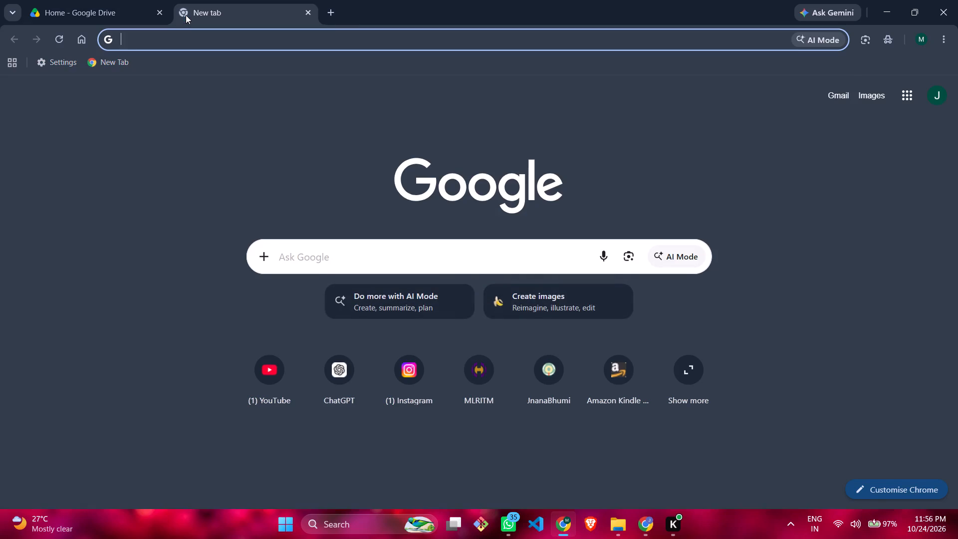
pyautogui.hotkey('ctrl', 'v')
pyautogui.press('Return')
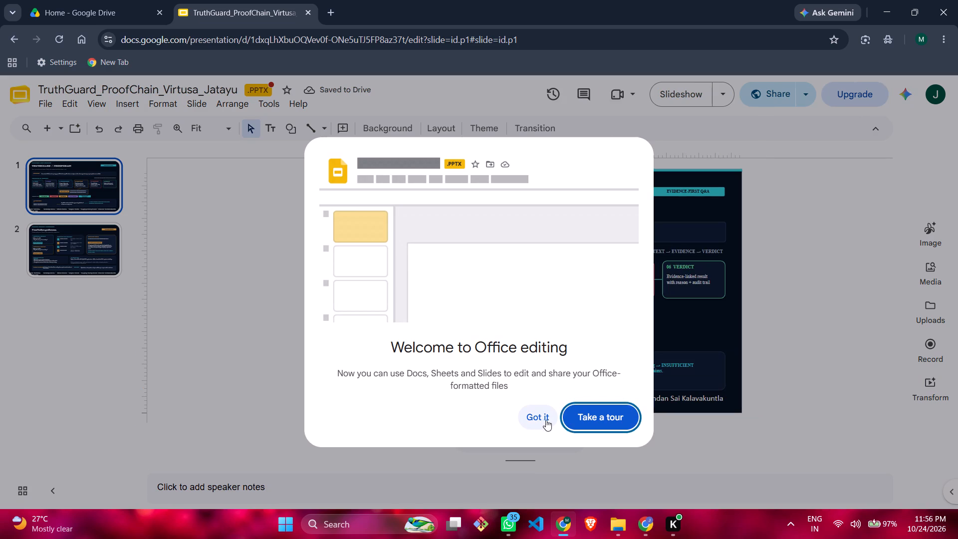
pyautogui.click(546, 419)
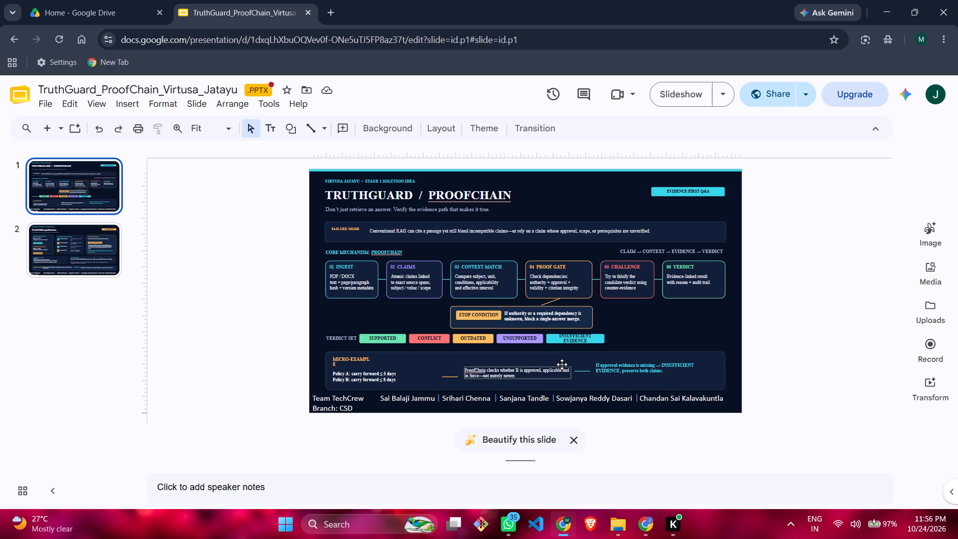
pyautogui.scroll(2, 486, 351)
pyautogui.scroll(-3, 486, 350)
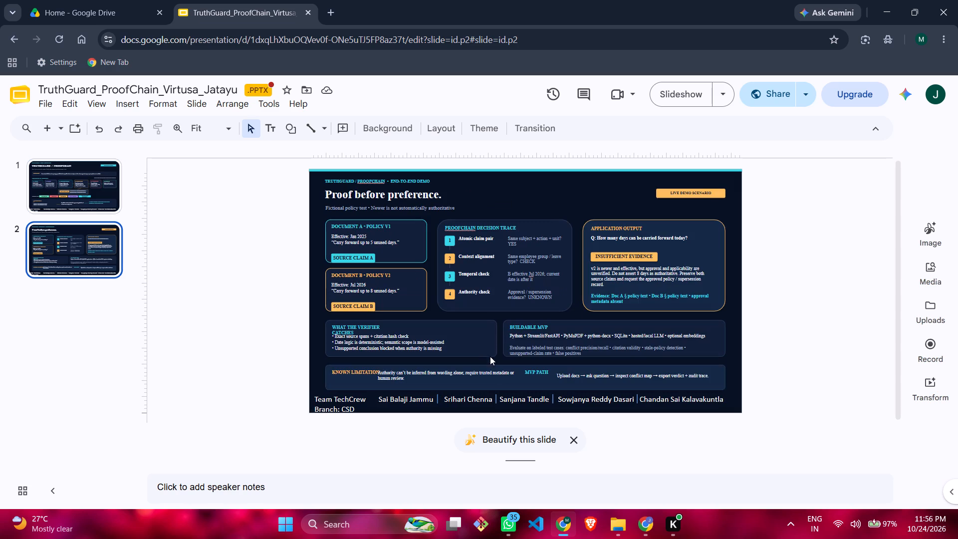
pyautogui.click(575, 429)
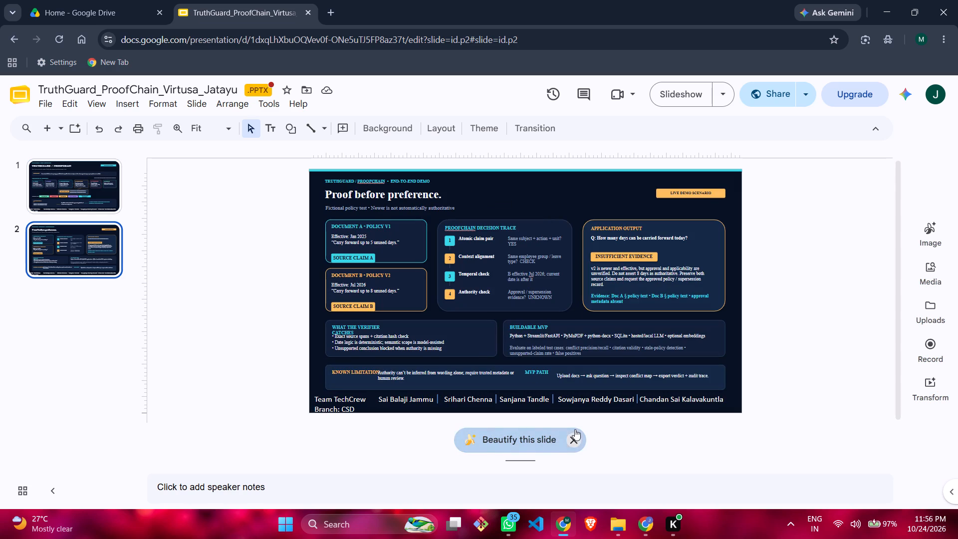
pyautogui.click(573, 443)
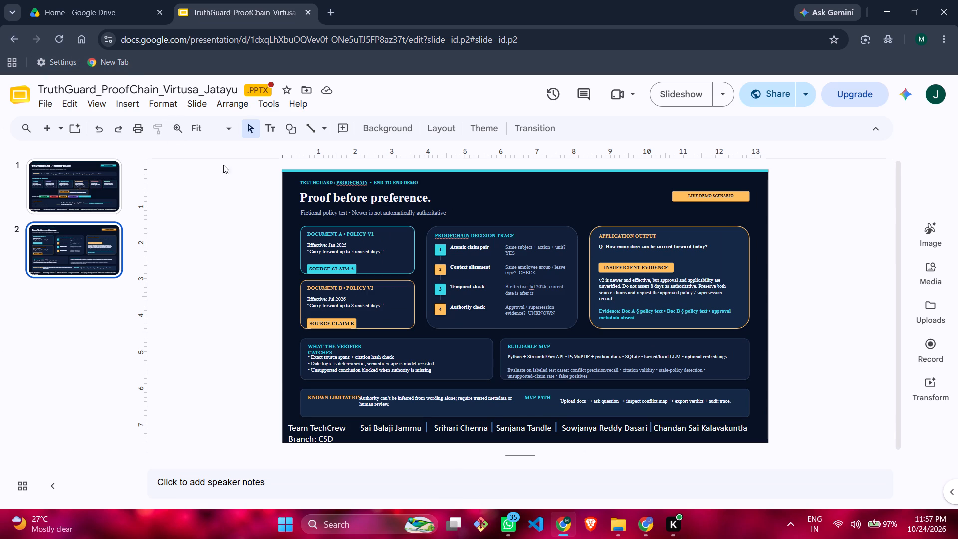
pyautogui.scroll(3, 505, 262)
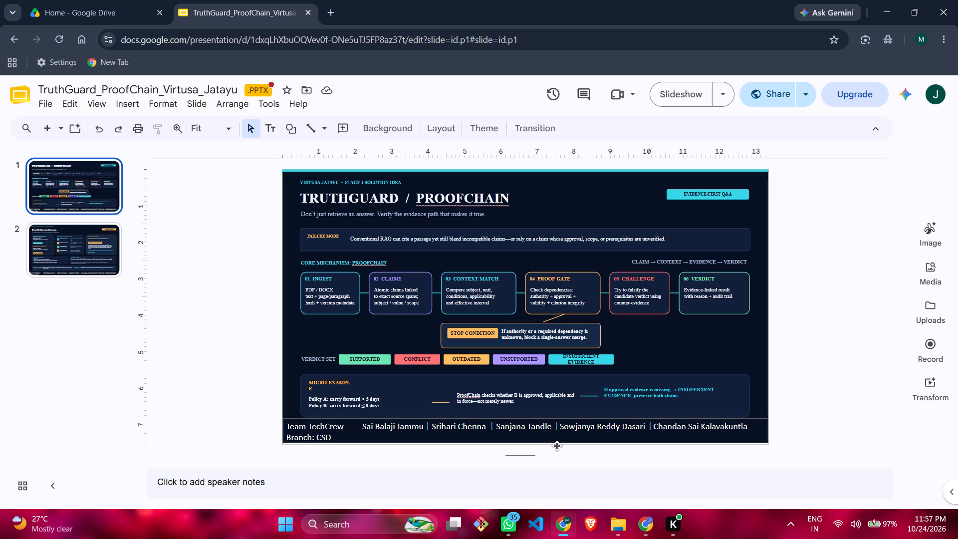
# Switch to the School profile's Virtusa Jatayu Season-6 PPT Submssion sheet and examine how other teams entered presentation links in column W.
pyautogui.click(653, 521)
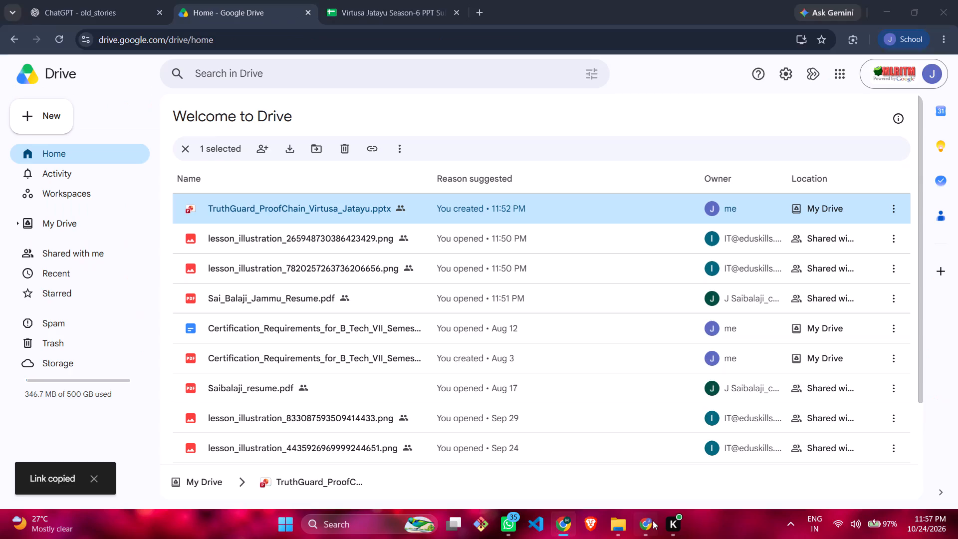
pyautogui.click(419, 0)
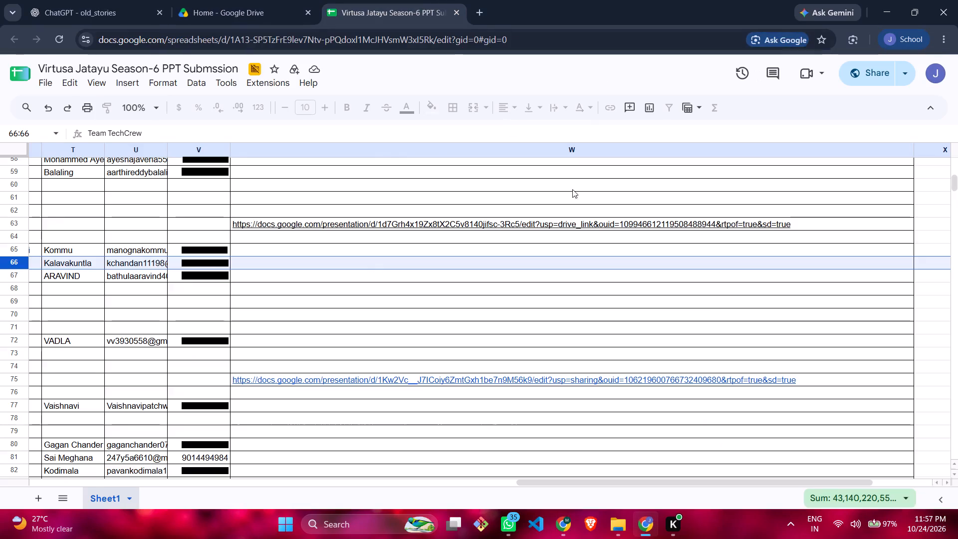
pyautogui.scroll(6, 723, 306)
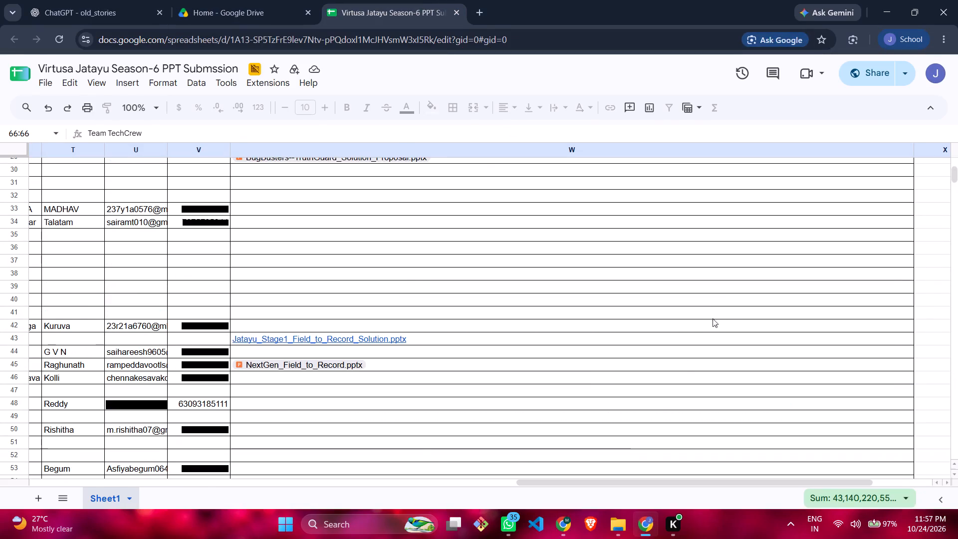
pyautogui.scroll(3, 709, 323)
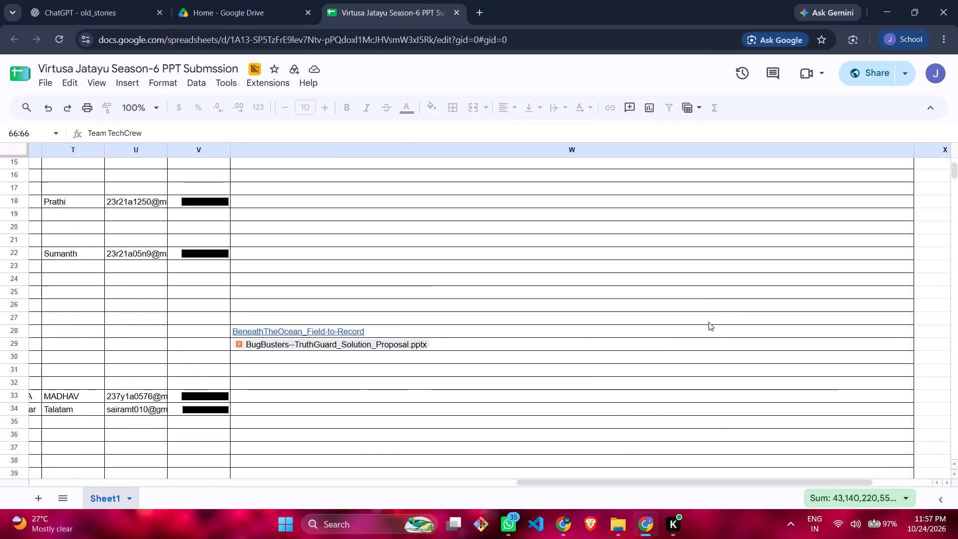
pyautogui.scroll(6, 709, 322)
pyautogui.scroll(-8, 709, 322)
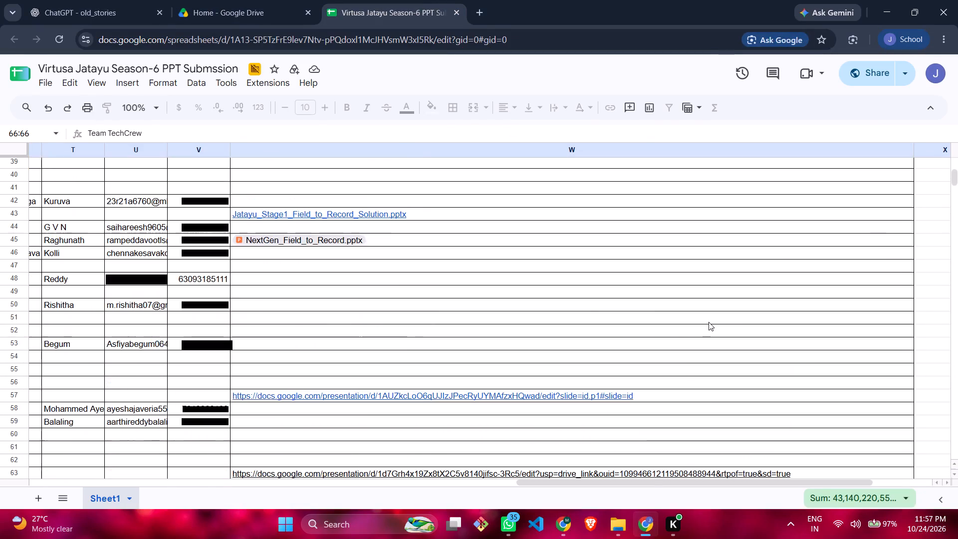
# Paste the copied TruthGuard_ProofChain_Virtusa_Jatayu.pptx sharing link as a plain URL into cell W66, on the Team TechCrew row.
pyautogui.scroll(-7, 709, 322)
pyautogui.scroll(3, 710, 321)
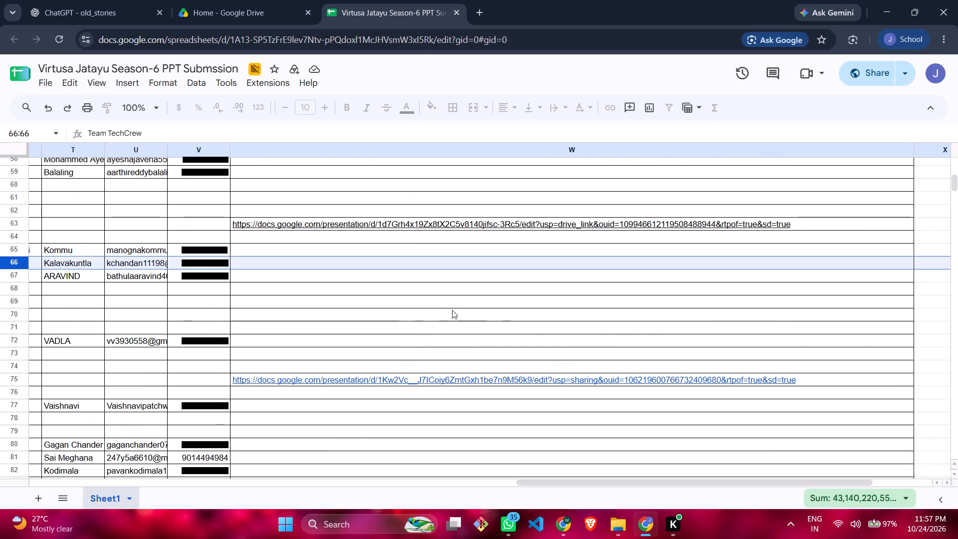
pyautogui.click(311, 261)
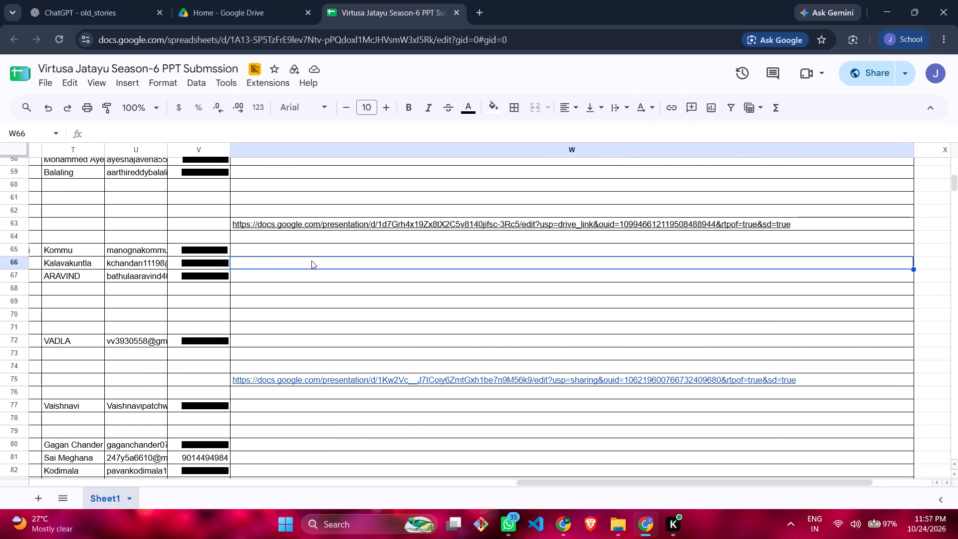
pyautogui.hotkey('ctrl', 'v')
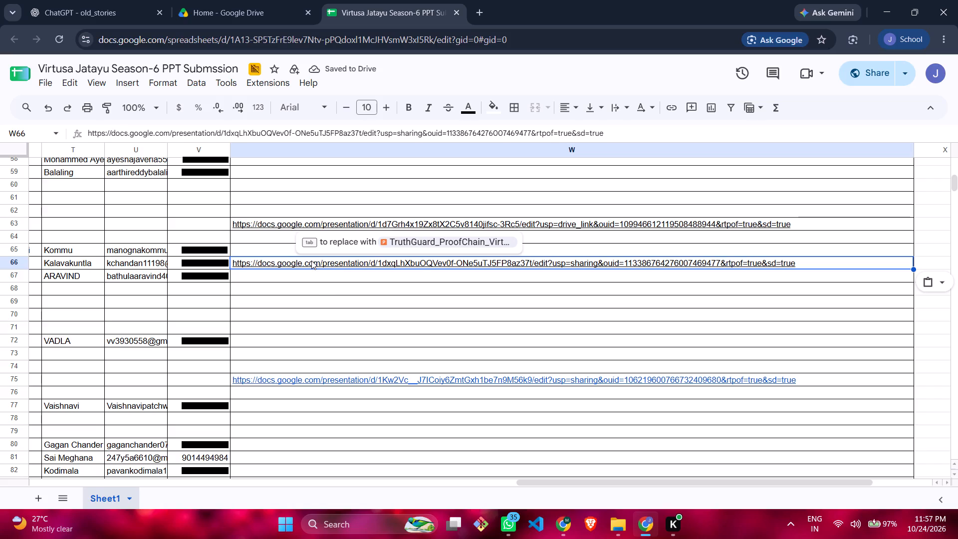
pyautogui.click(393, 333)
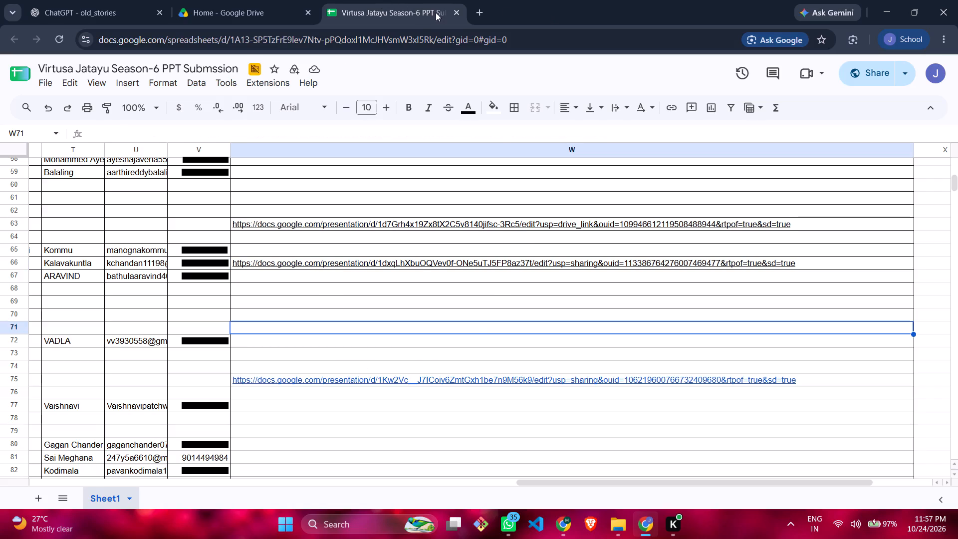
# Close the Virtusa Jatayu Season-6 PPT Submssion sheet and the School profile's browser window.
pyautogui.click(462, 15)
pyautogui.click(458, 8)
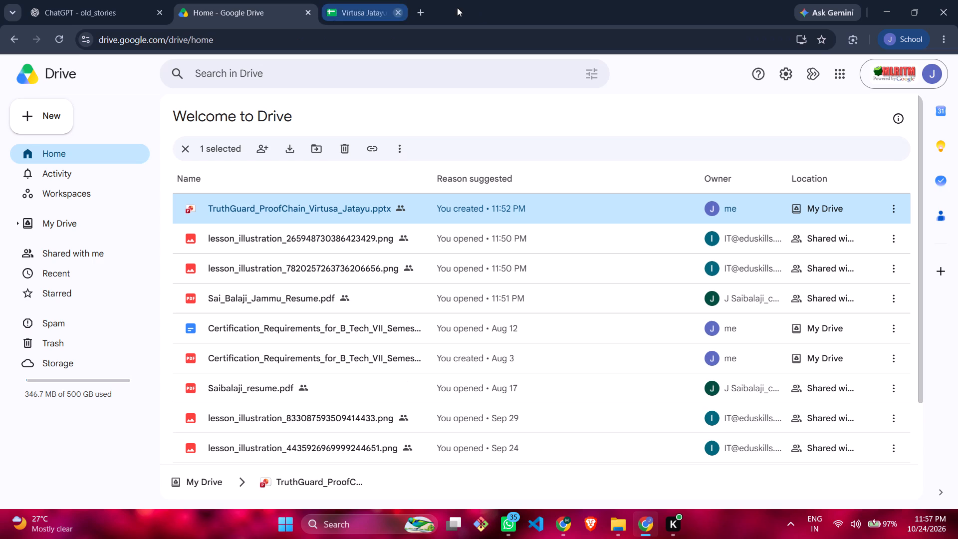
pyautogui.click(957, 0)
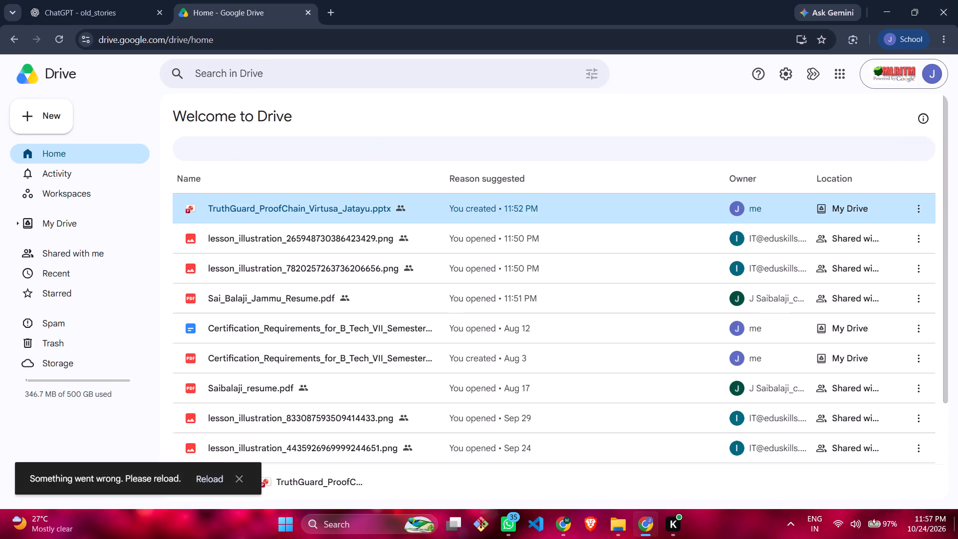